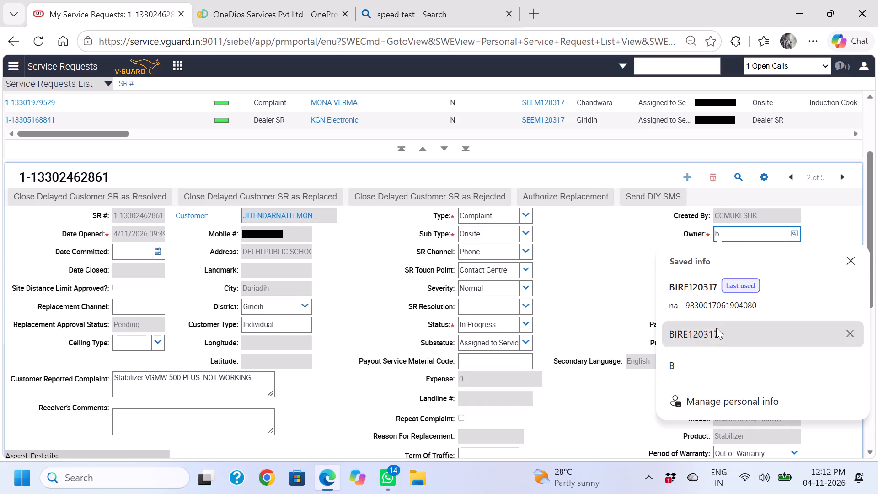
pyautogui.click(714, 333)
pyautogui.scroll(3, 357, 232)
pyautogui.click(191, 202)
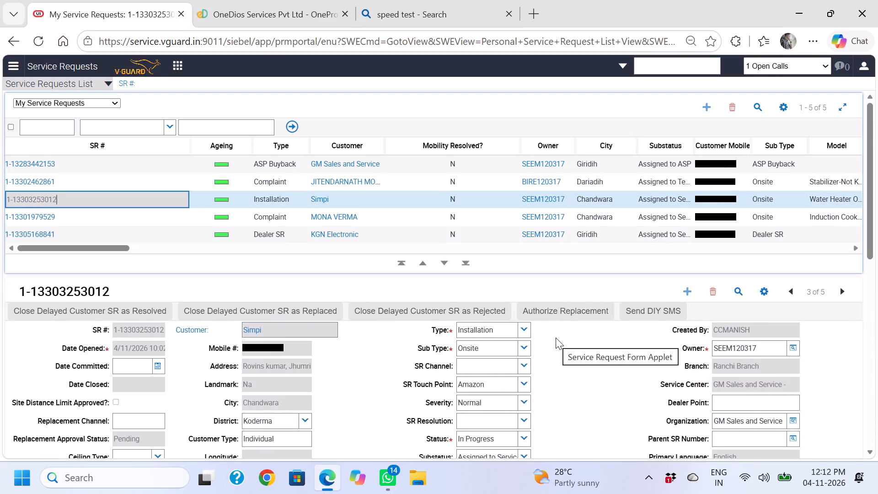
pyautogui.scroll(-1, 556, 338)
pyautogui.scroll(1, 556, 338)
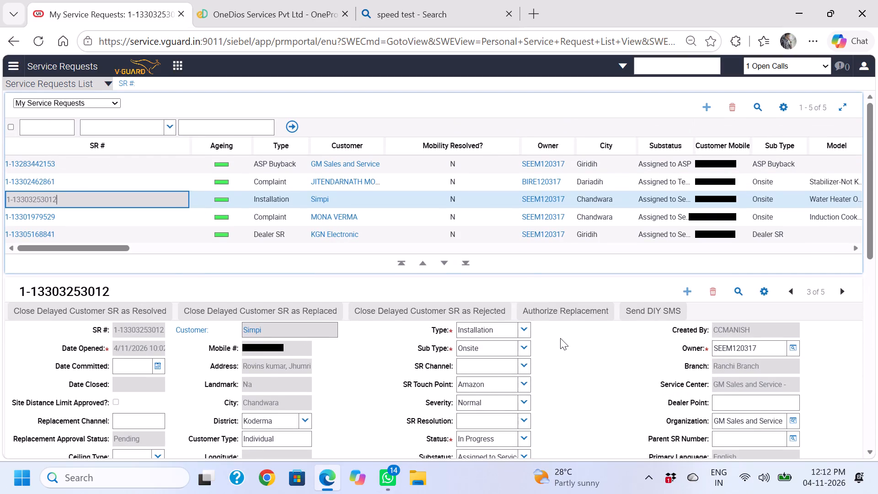
pyautogui.scroll(-1, 579, 359)
pyautogui.moveTo(781, 235); pyautogui.dragTo(606, 255)
pyautogui.press('BackSpace')
pyautogui.press('s')
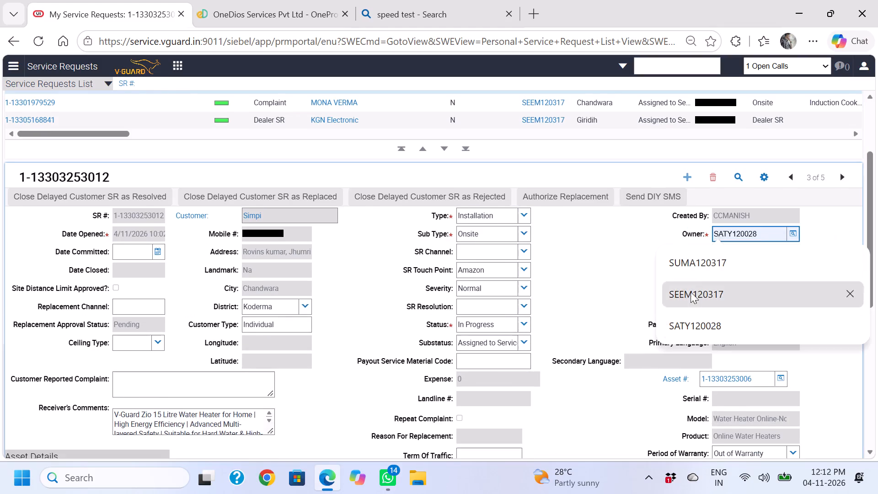
pyautogui.click(700, 270)
pyautogui.scroll(2, 512, 280)
pyautogui.click(187, 216)
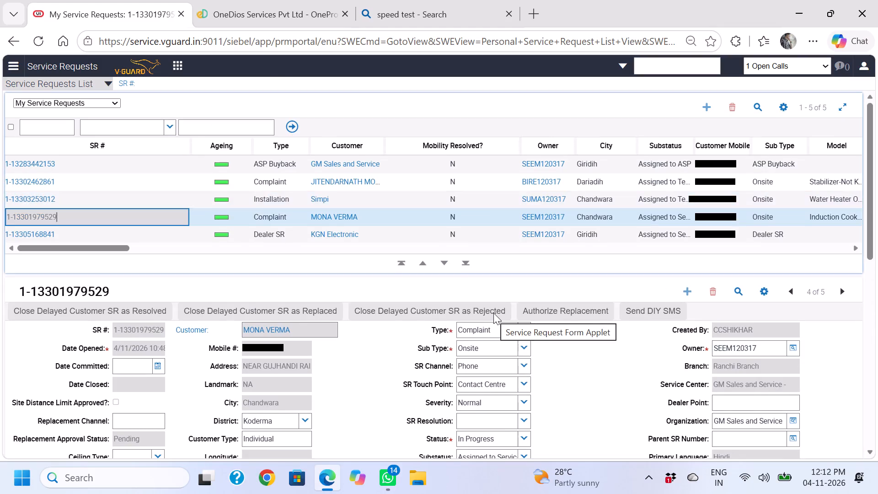
pyautogui.scroll(-1, 493, 313)
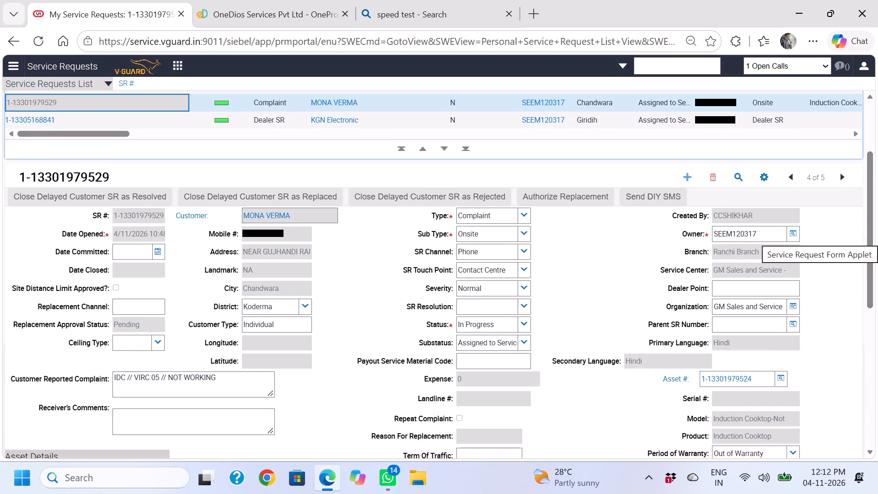
pyautogui.moveTo(784, 234); pyautogui.dragTo(717, 238)
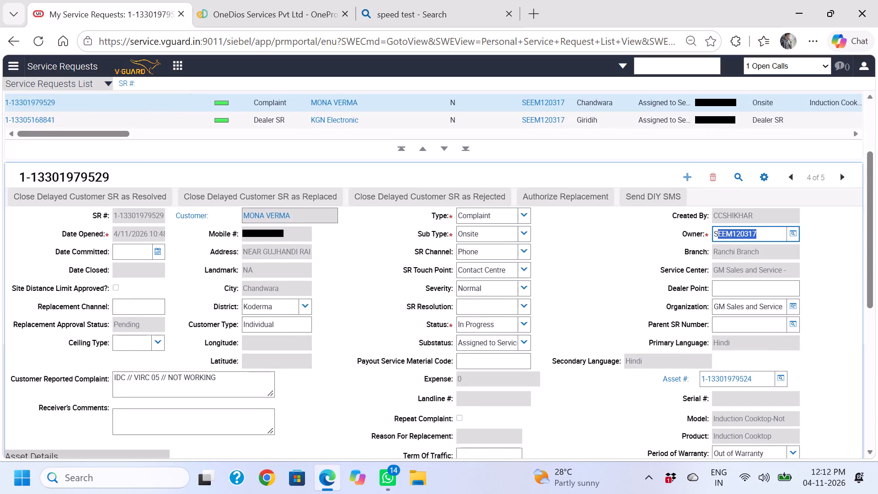
pyautogui.press('BackSpace')
pyautogui.click(707, 277)
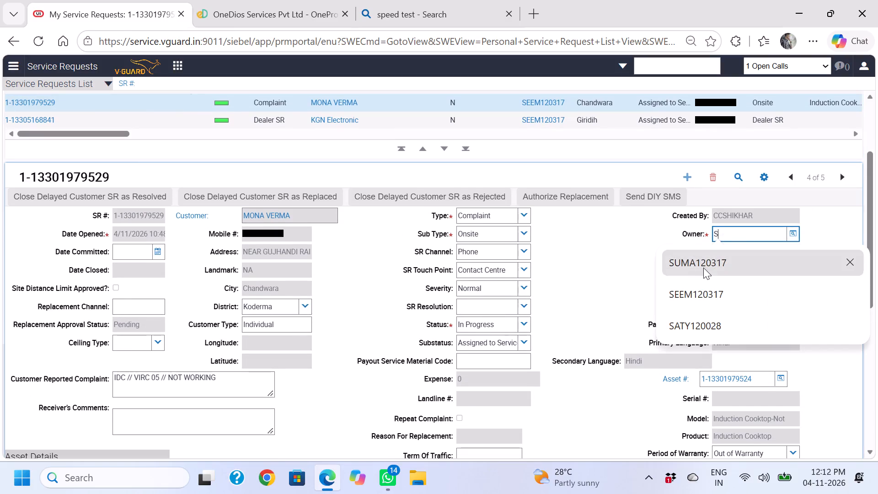
pyautogui.click(703, 268)
pyautogui.scroll(2, 262, 264)
pyautogui.click(170, 238)
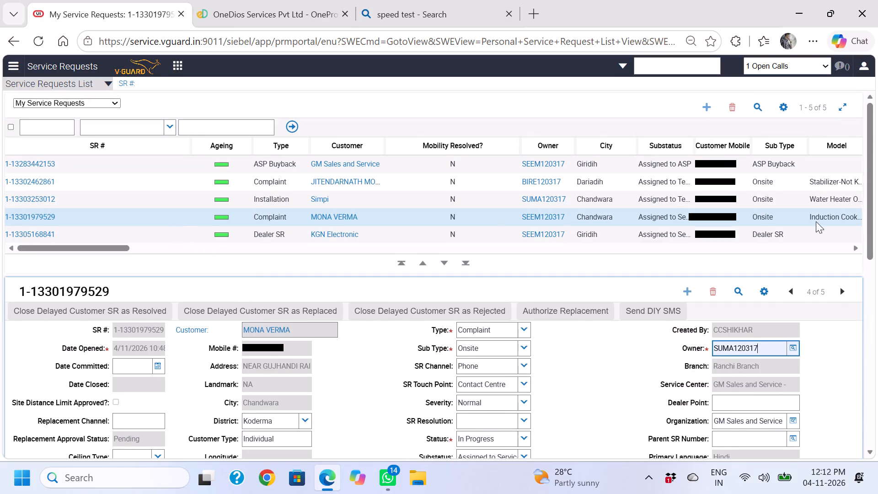
pyautogui.scroll(-1, 676, 276)
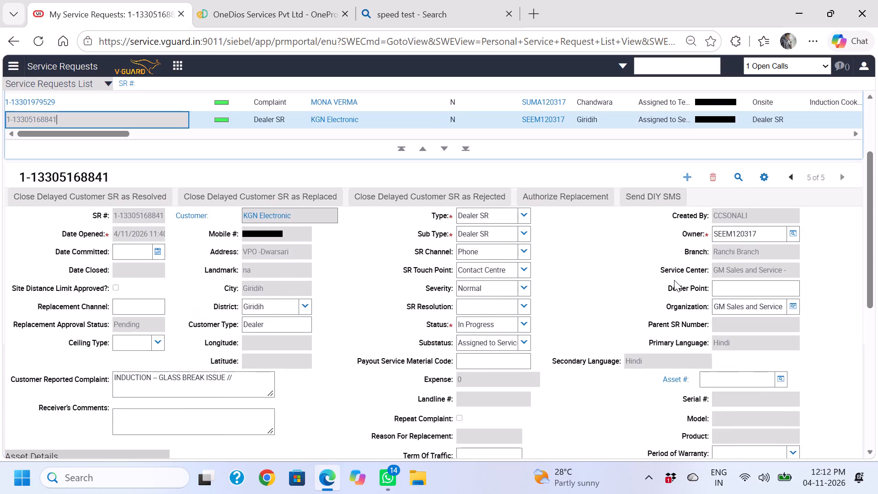
pyautogui.scroll(1, 348, 273)
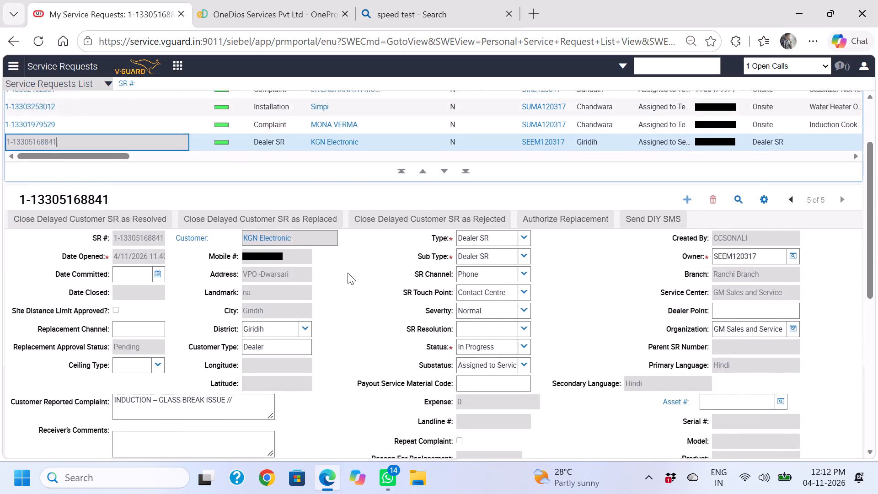
pyautogui.scroll(1, 348, 273)
pyautogui.click(144, 209)
pyautogui.scroll(-1, 382, 260)
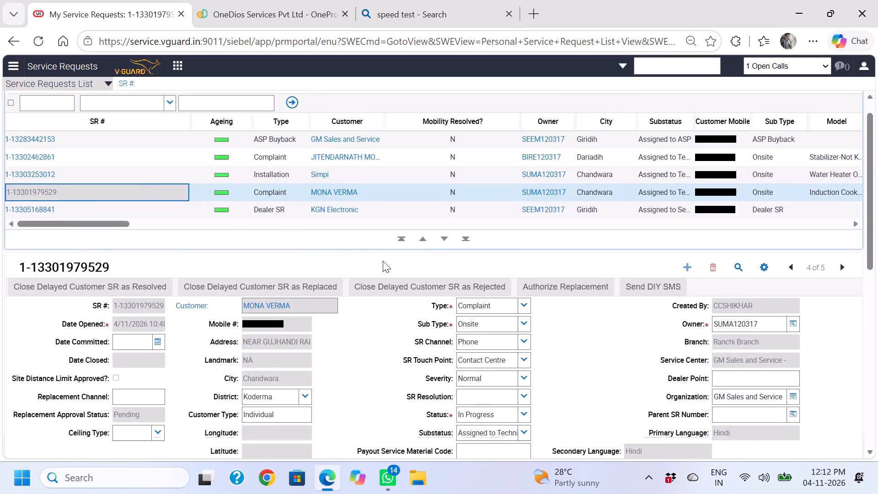
pyautogui.scroll(-1, 383, 261)
pyautogui.scroll(2, 383, 261)
pyautogui.click(173, 239)
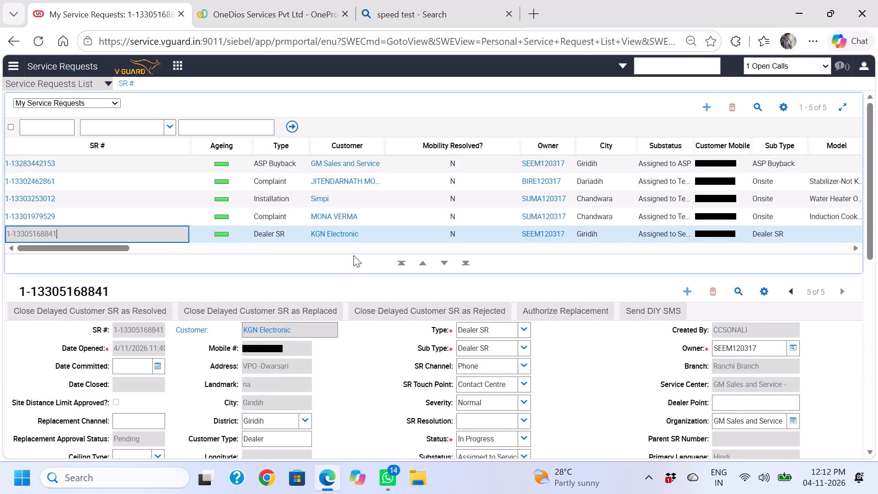
pyautogui.scroll(-1, 345, 261)
pyautogui.click(193, 211)
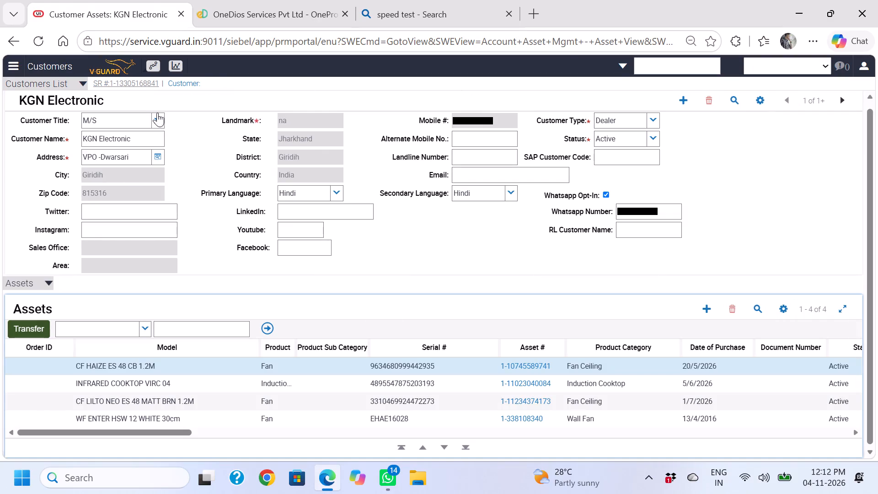
pyautogui.click(131, 82)
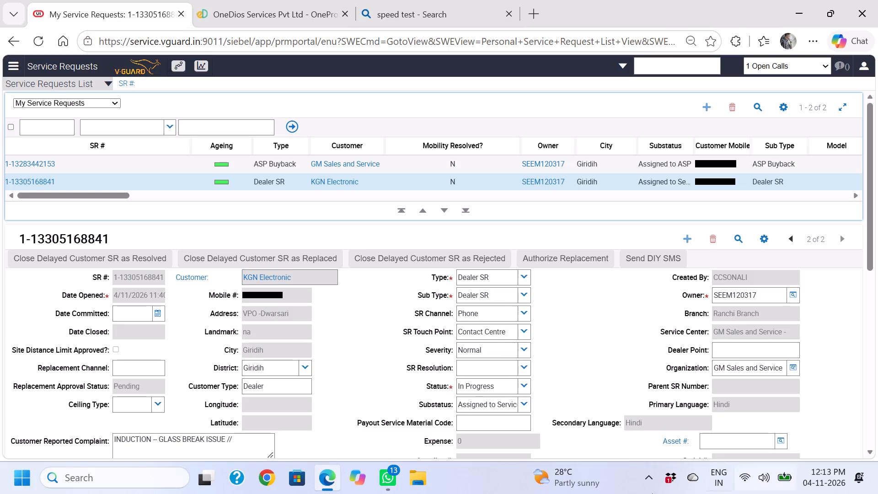
pyautogui.moveTo(768, 296); pyautogui.dragTo(673, 313)
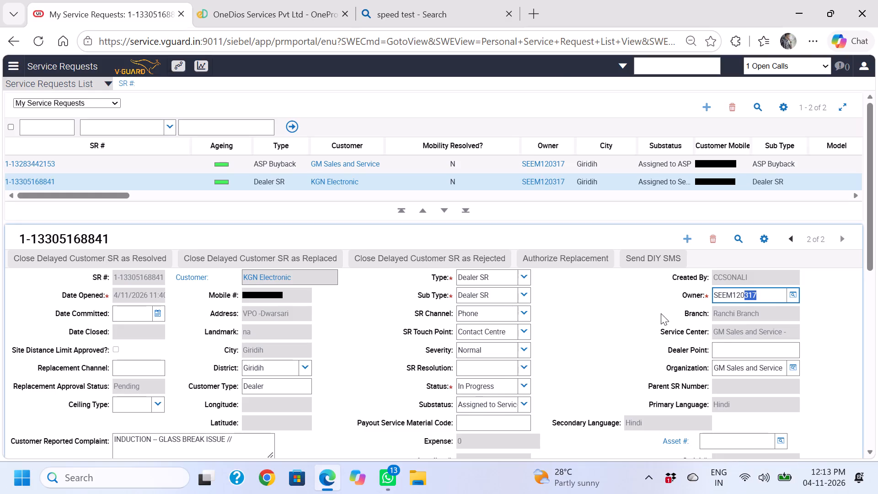
pyautogui.press('BackSpace')
pyautogui.press('b')
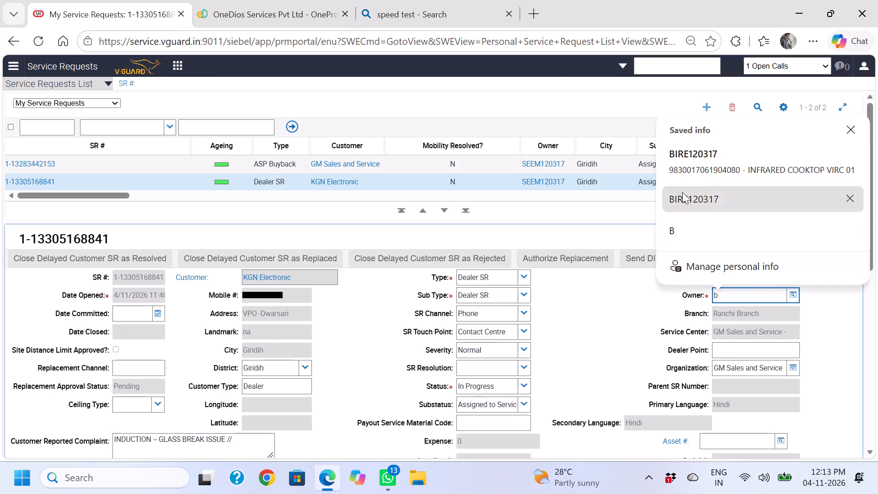
pyautogui.moveTo(677, 220); pyautogui.dragTo(680, 183)
pyautogui.click(683, 209)
# Show My Team's Service Requests and expand the list to display more records.
pyautogui.click(75, 101)
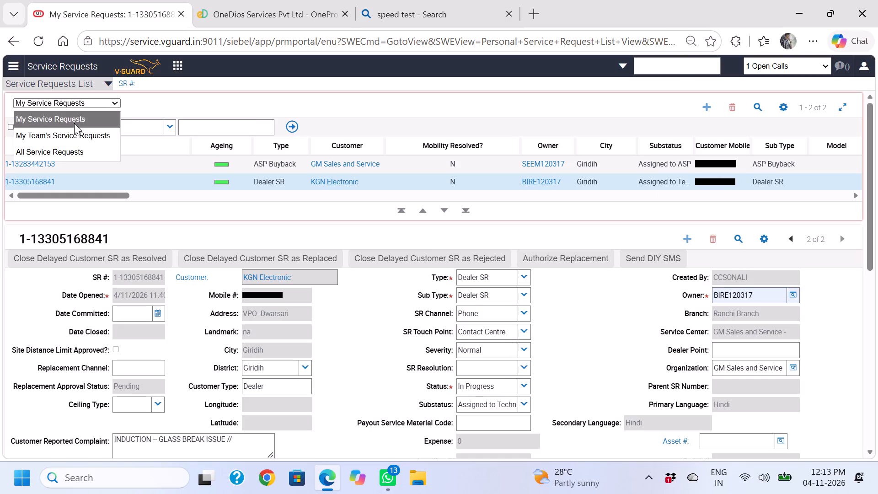
pyautogui.click(72, 132)
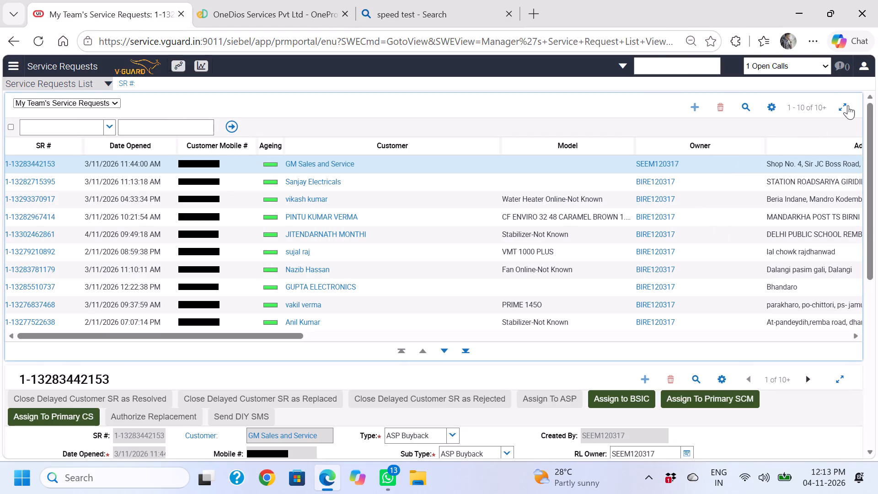
pyautogui.click(848, 105)
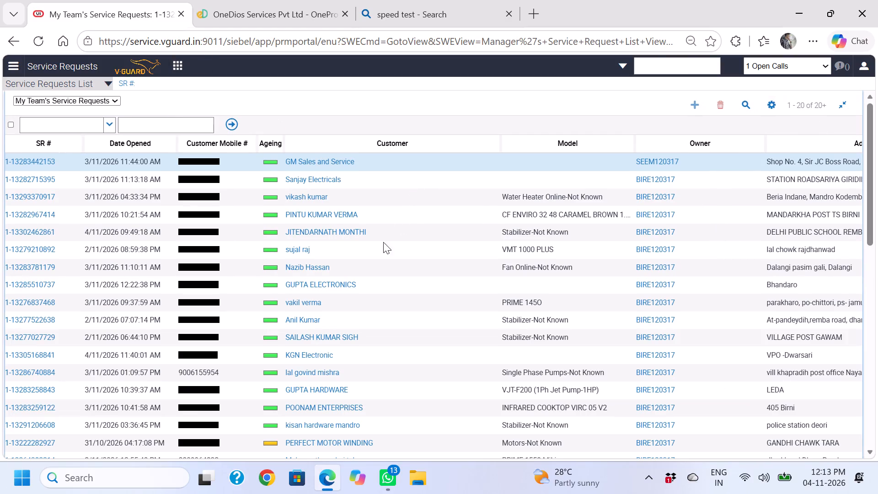
pyautogui.scroll(-1, 297, 290)
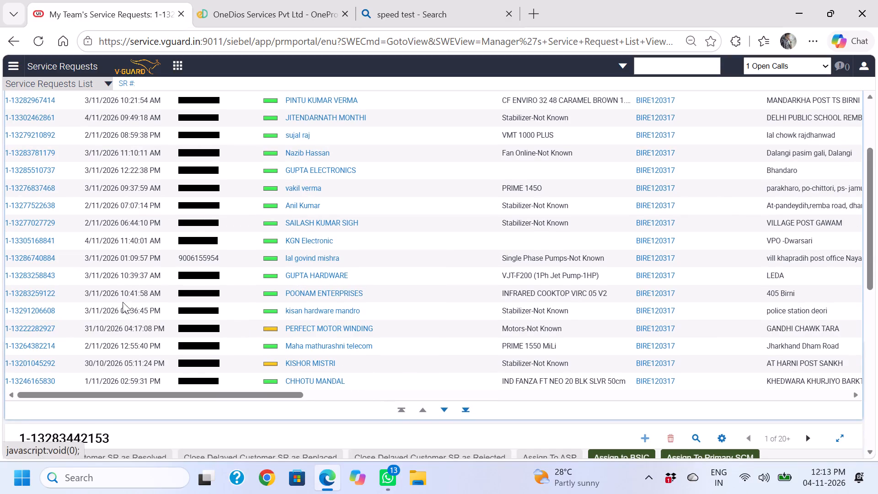
pyautogui.click(43, 310)
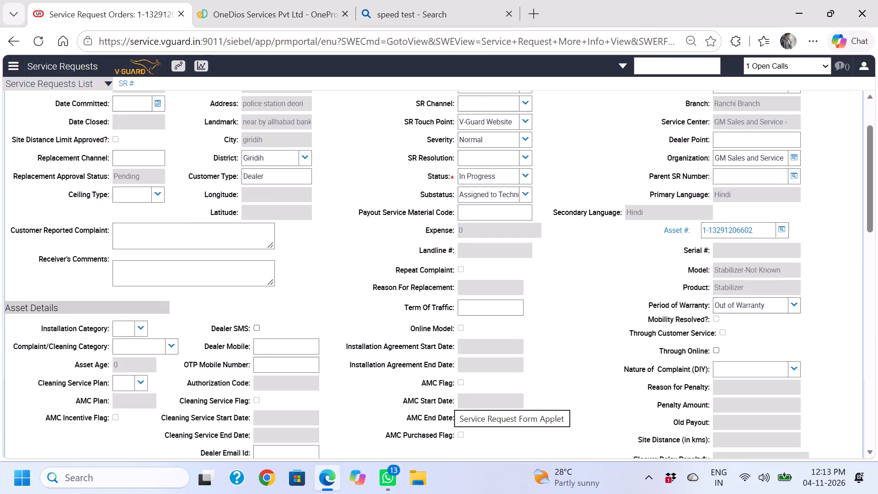
pyautogui.scroll(1, 666, 391)
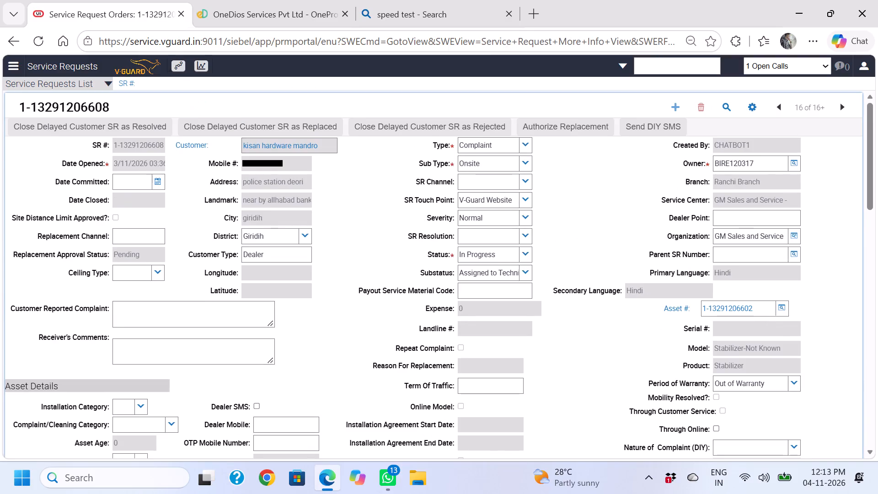
pyautogui.click(683, 316)
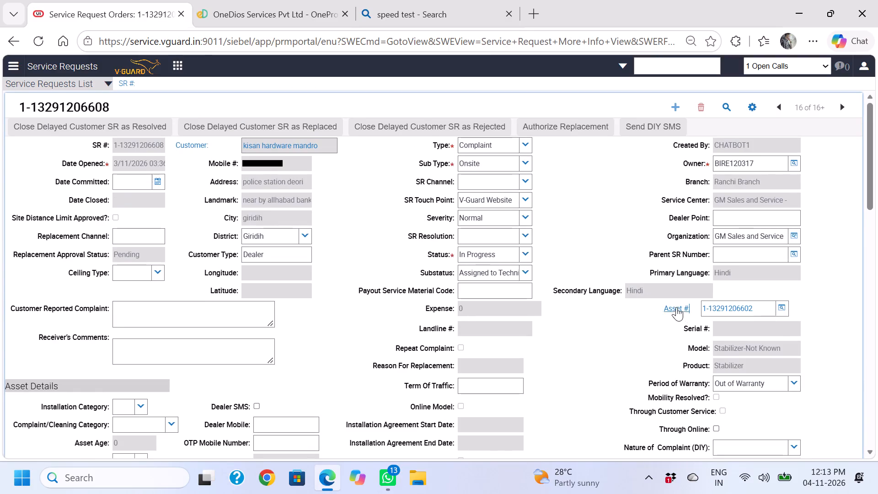
pyautogui.click(676, 307)
pyautogui.scroll(5, 174, 263)
pyautogui.scroll(2, 139, 135)
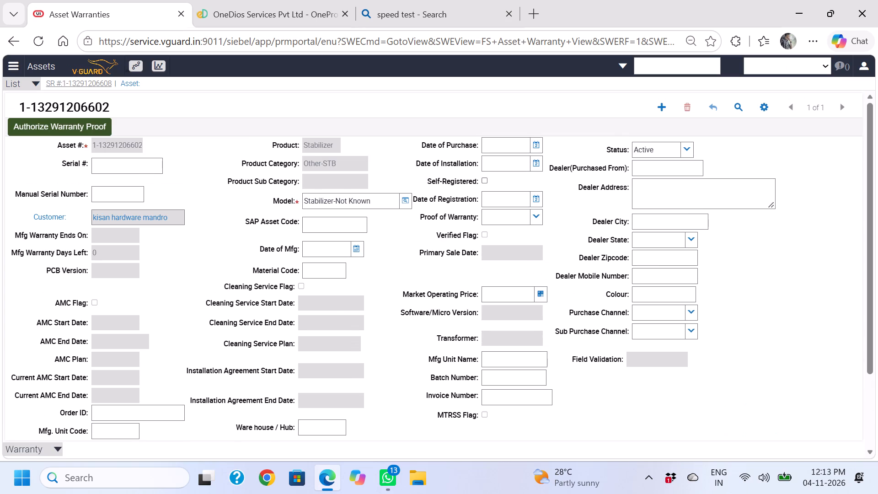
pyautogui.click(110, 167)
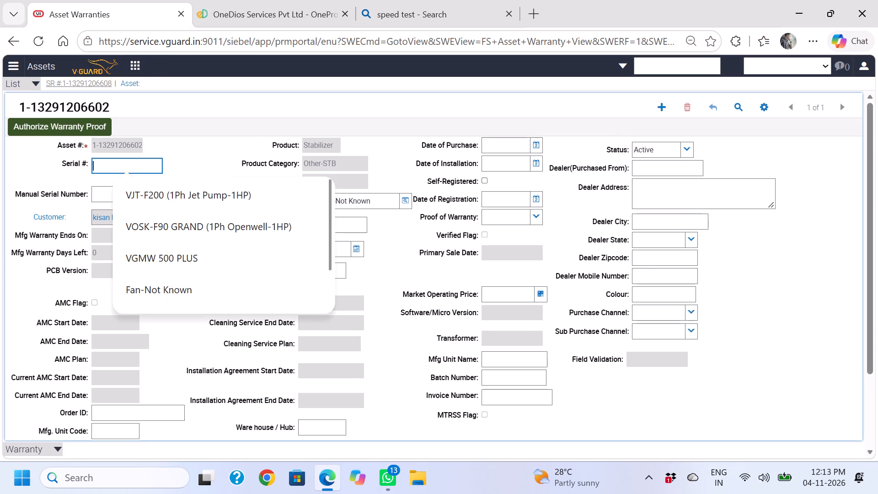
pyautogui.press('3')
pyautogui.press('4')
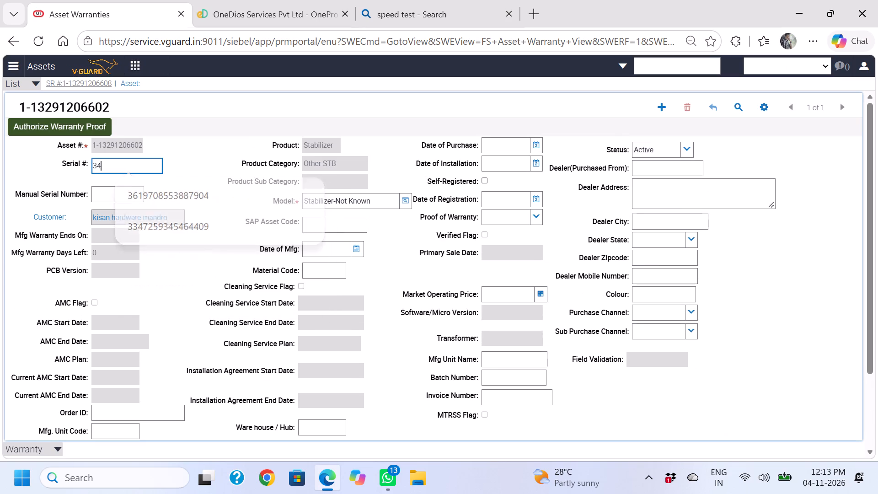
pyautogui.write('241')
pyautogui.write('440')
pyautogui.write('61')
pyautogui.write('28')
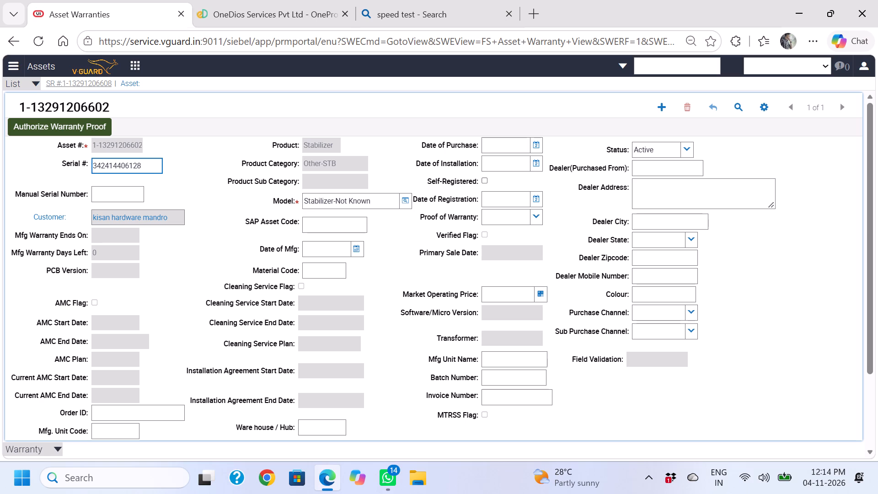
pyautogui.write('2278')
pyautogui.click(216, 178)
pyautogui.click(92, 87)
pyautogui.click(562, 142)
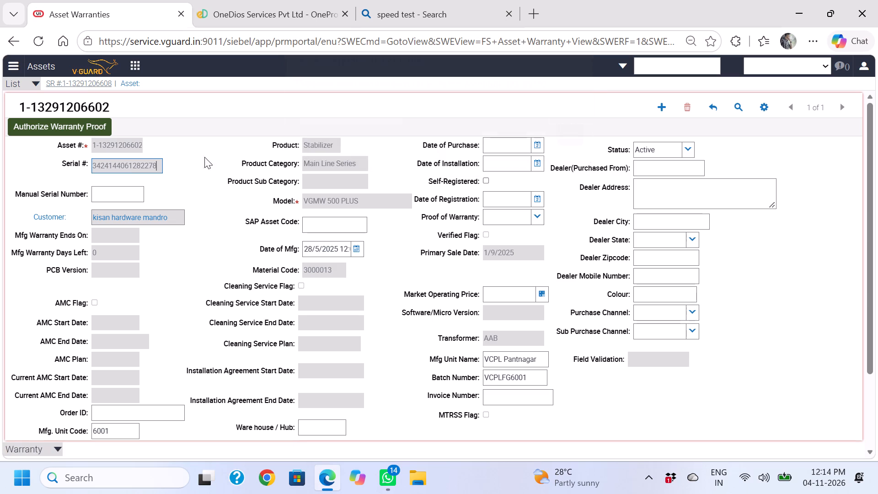
# Copy the serial number from the asset record.
pyautogui.moveTo(161, 161); pyautogui.dragTo(83, 185)
pyautogui.click(119, 131)
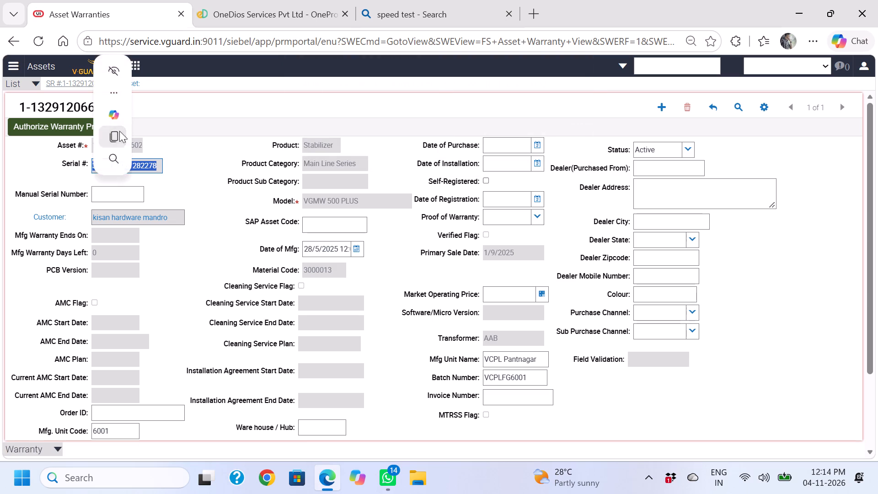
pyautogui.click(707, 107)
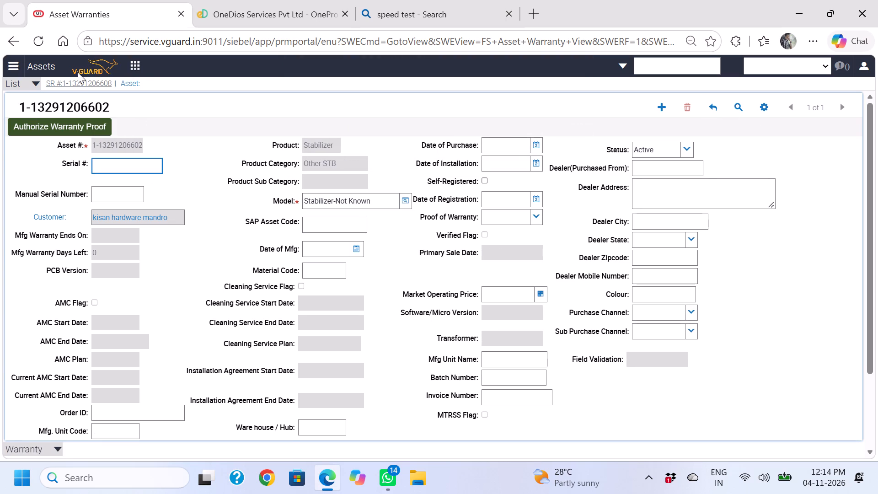
pyautogui.click(75, 81)
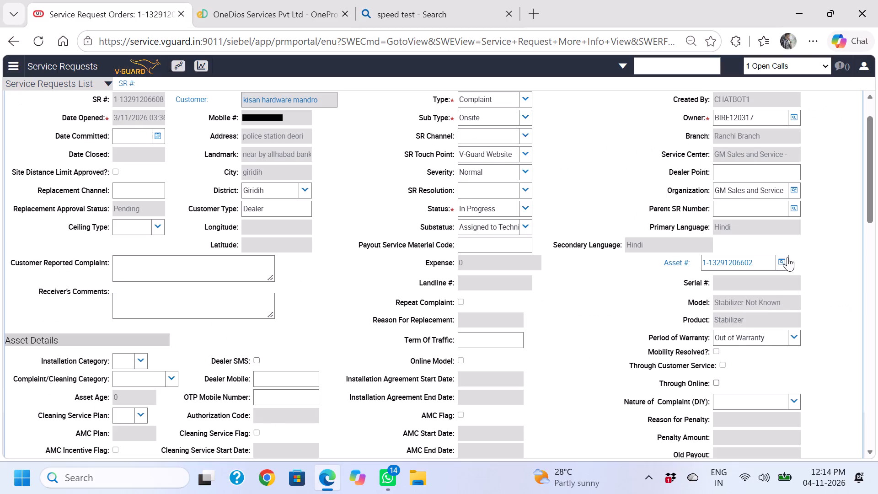
pyautogui.click(783, 259)
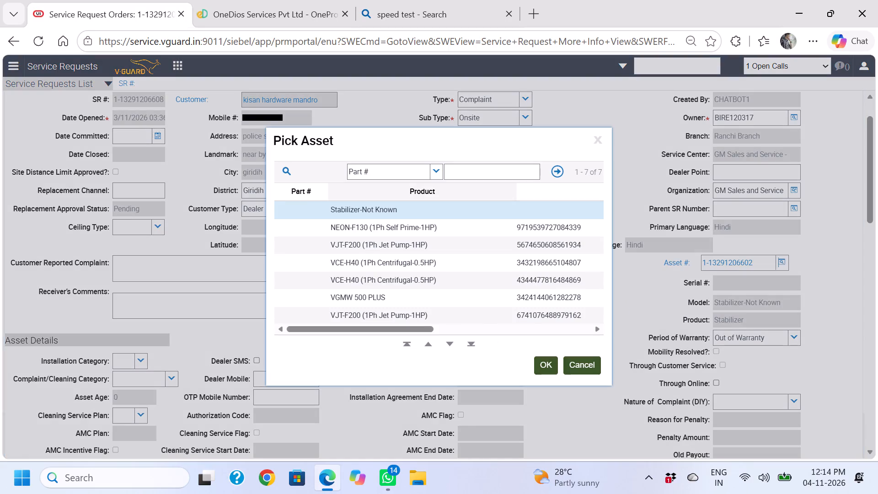
pyautogui.click(439, 175)
pyautogui.click(407, 210)
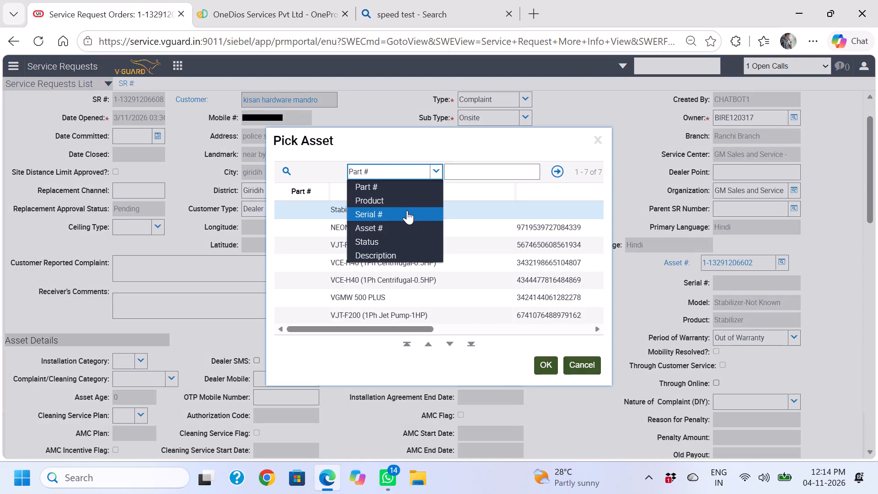
pyautogui.rightClick(472, 177)
pyautogui.click(507, 247)
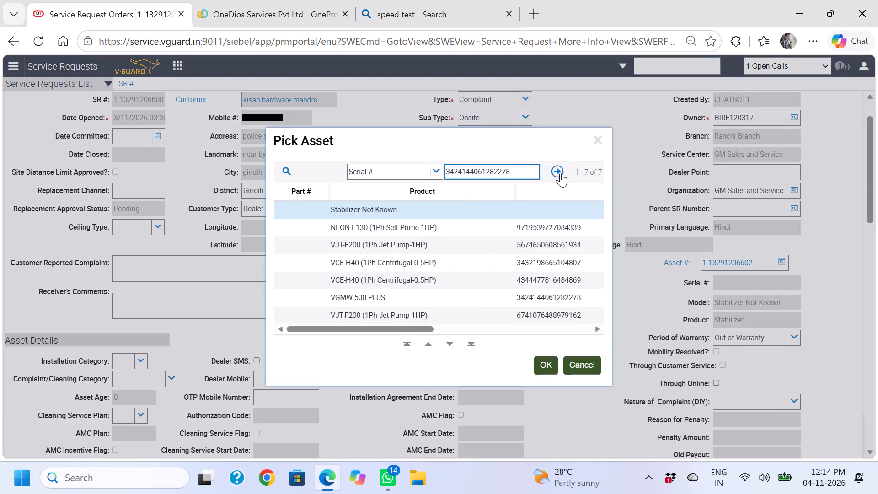
pyautogui.click(557, 177)
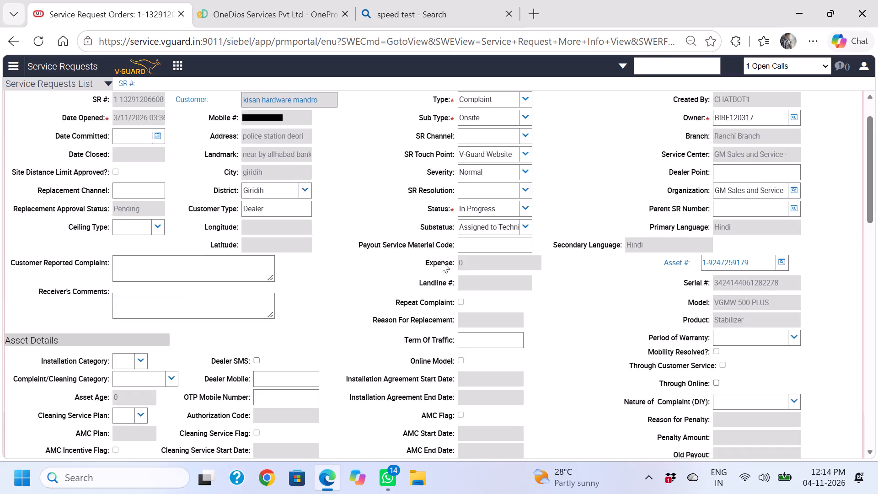
# Enter gb as the Technician's Observation on the service request and open the linked customer record.
pyautogui.scroll(-7, 223, 261)
pyautogui.click(126, 277)
pyautogui.click(129, 295)
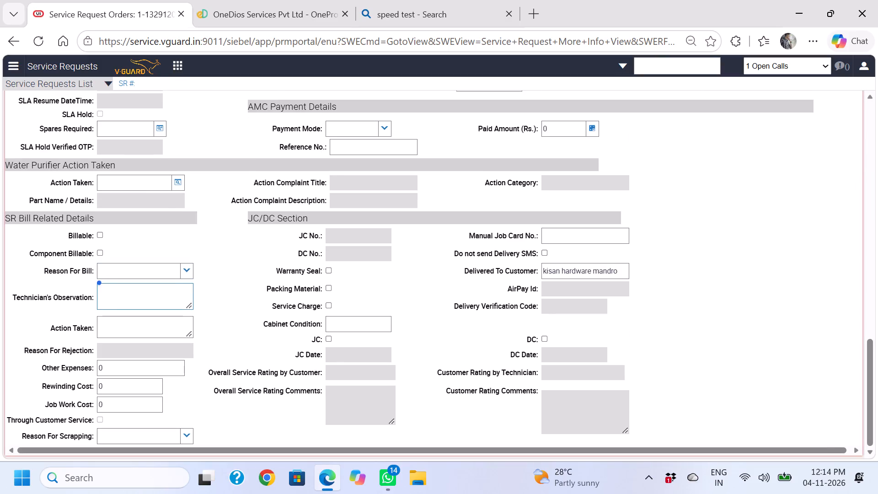
pyautogui.write('gb')
pyautogui.scroll(10, 147, 286)
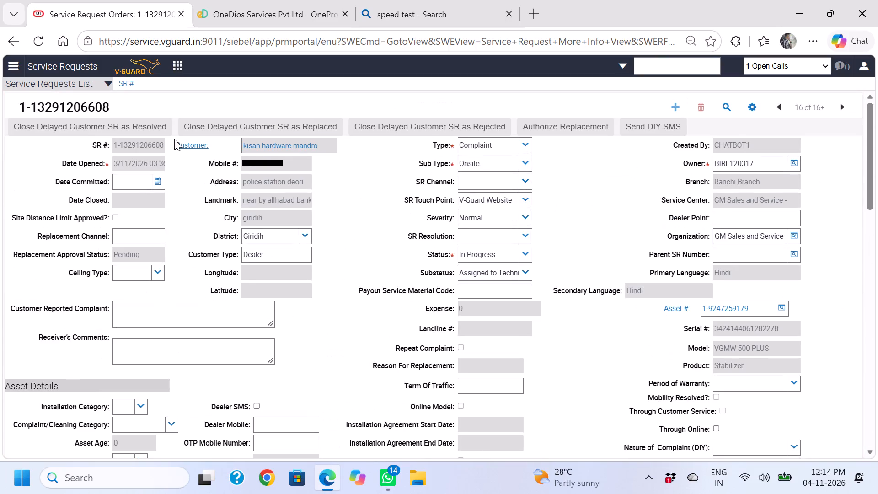
pyautogui.click(184, 145)
pyautogui.click(16, 73)
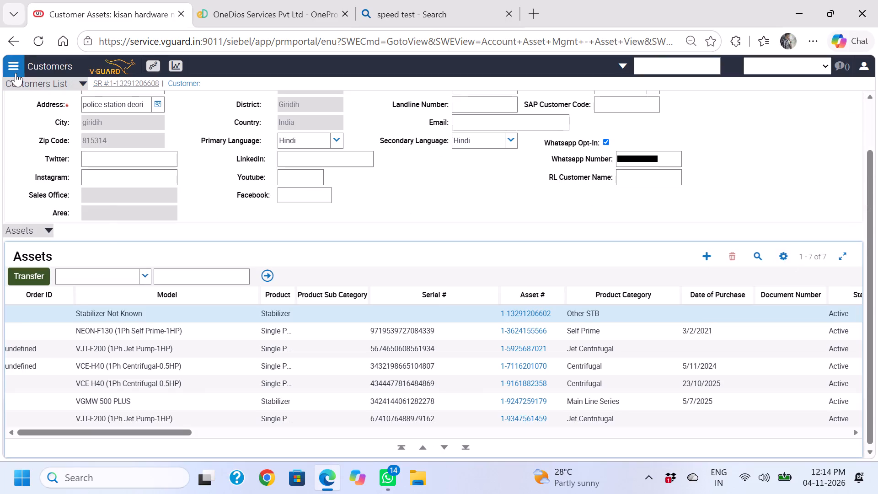
pyautogui.click(46, 119)
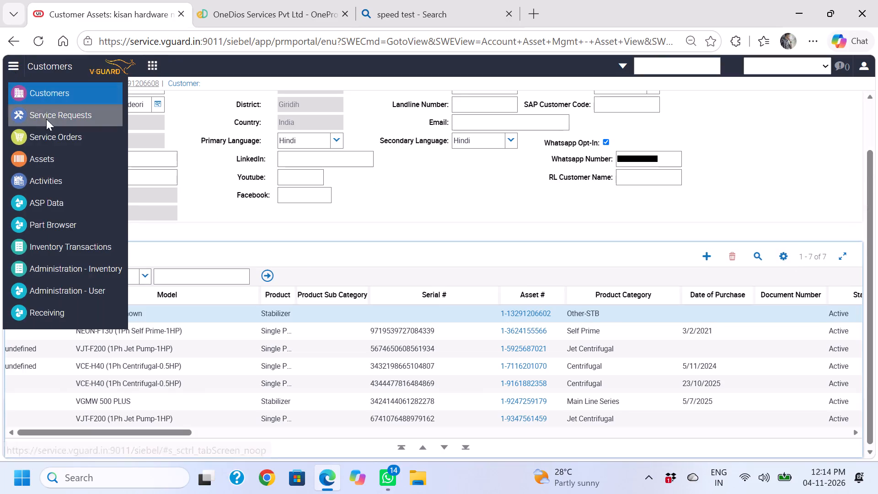
pyautogui.click(54, 112)
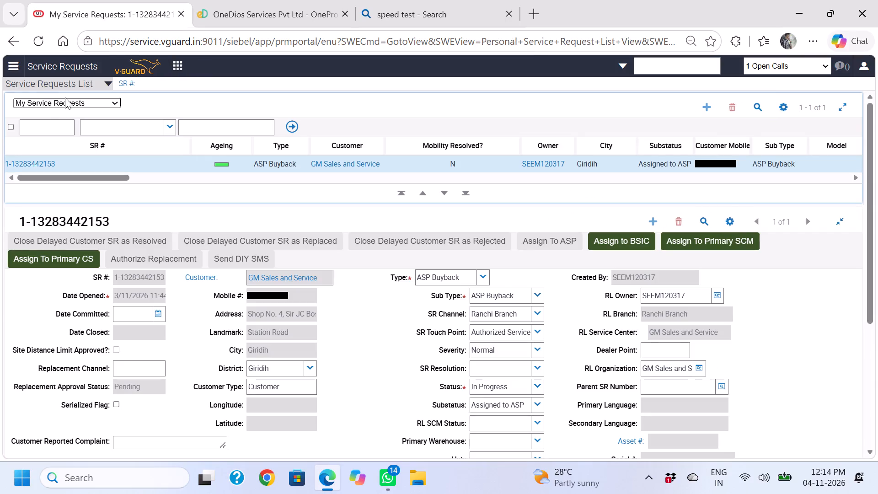
pyautogui.click(66, 99)
pyautogui.moveTo(68, 125); pyautogui.dragTo(73, 134)
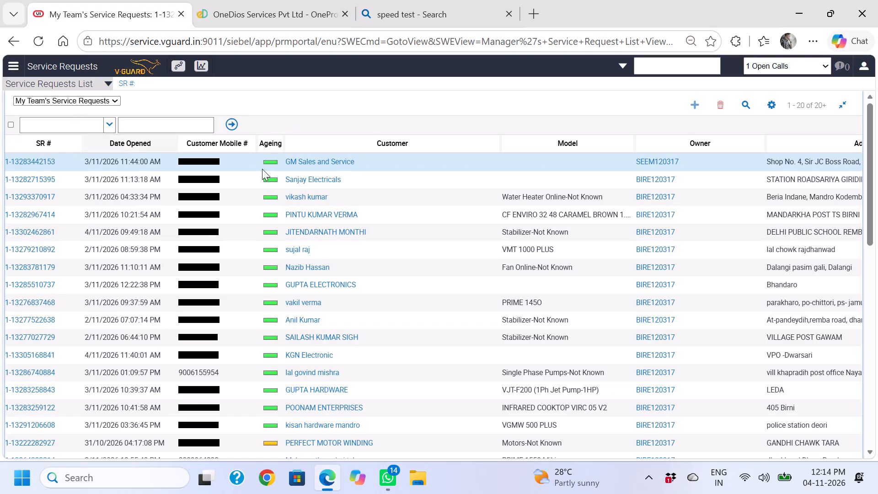
pyautogui.scroll(-1, 332, 199)
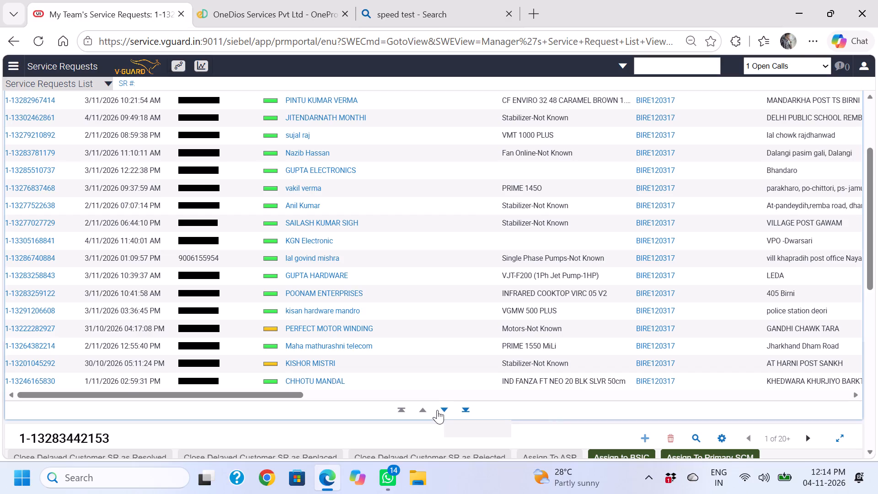
pyautogui.scroll(1, 437, 410)
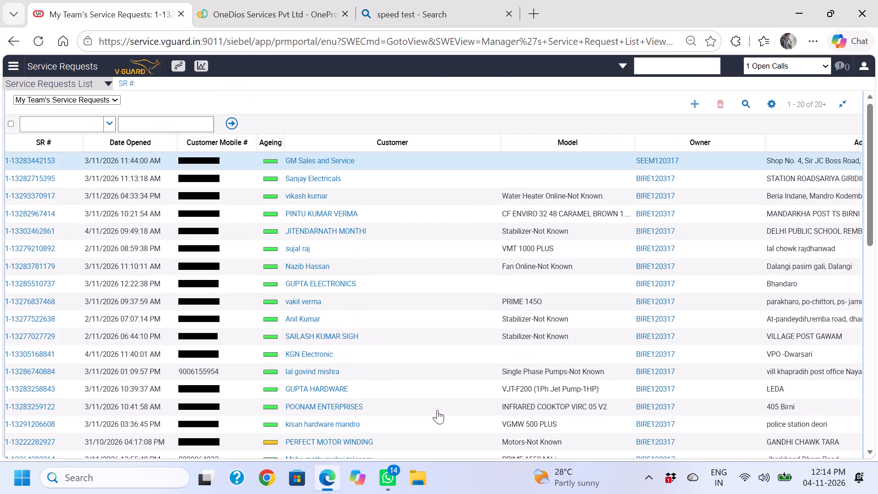
pyautogui.scroll(-1, 476, 340)
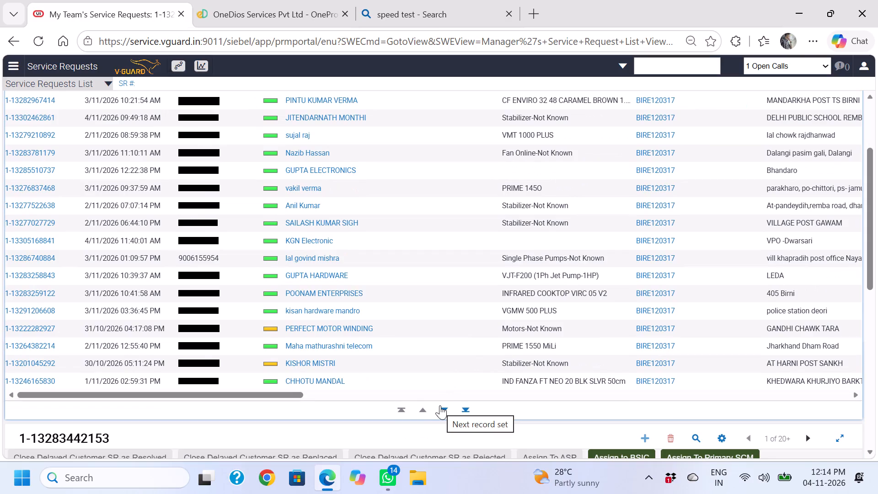
pyautogui.click(448, 404)
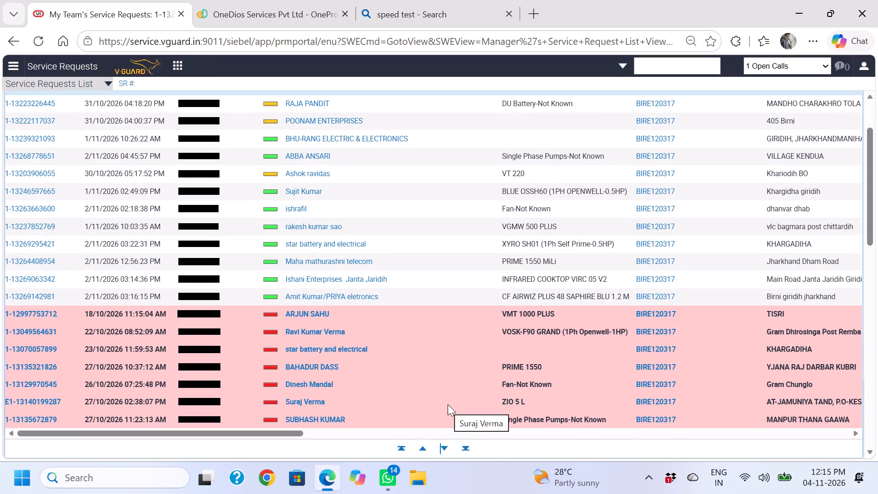
pyautogui.click(21, 399)
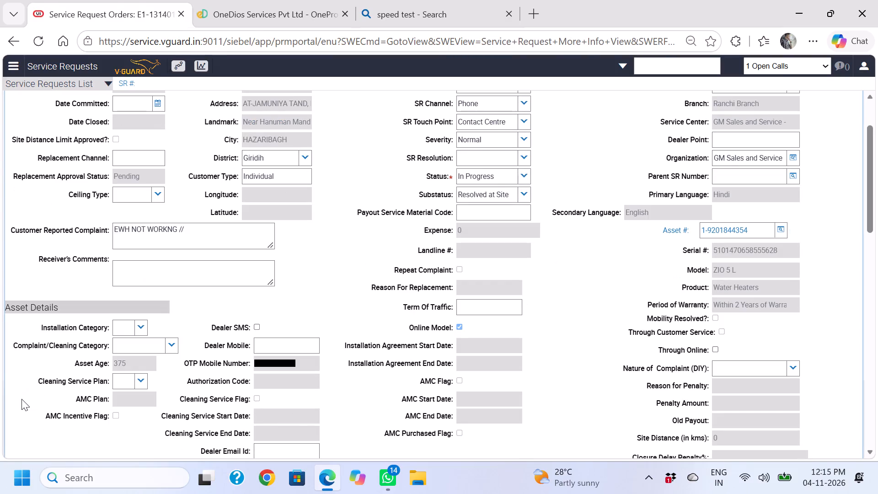
pyautogui.scroll(-7, 22, 398)
pyautogui.click(147, 301)
pyautogui.write('jkj')
pyautogui.scroll(11, 147, 301)
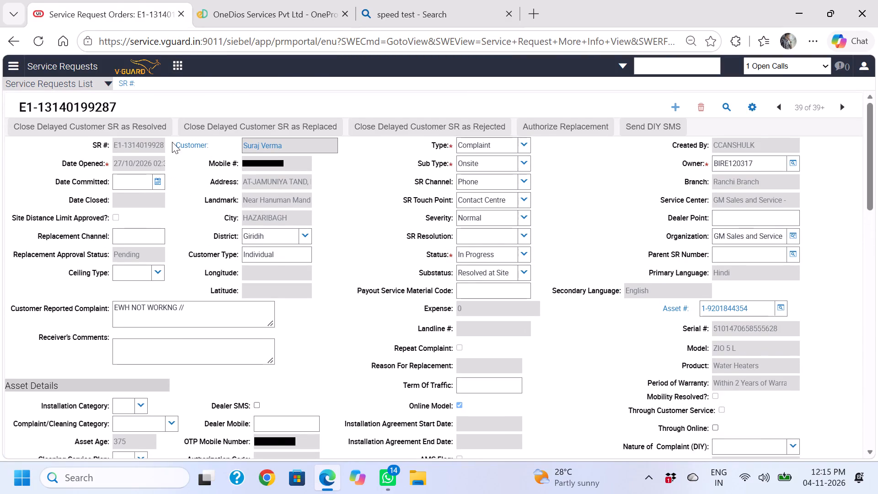
pyautogui.click(189, 143)
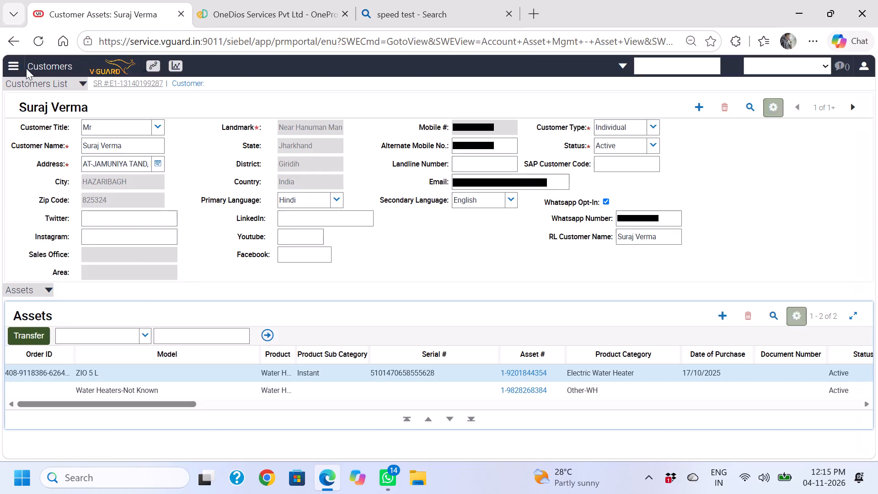
pyautogui.click(21, 64)
pyautogui.click(50, 123)
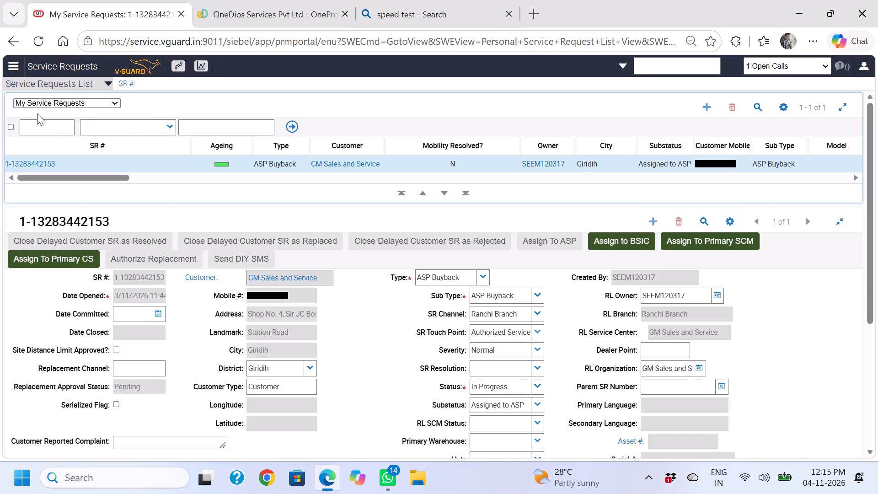
pyautogui.click(74, 106)
pyautogui.click(69, 130)
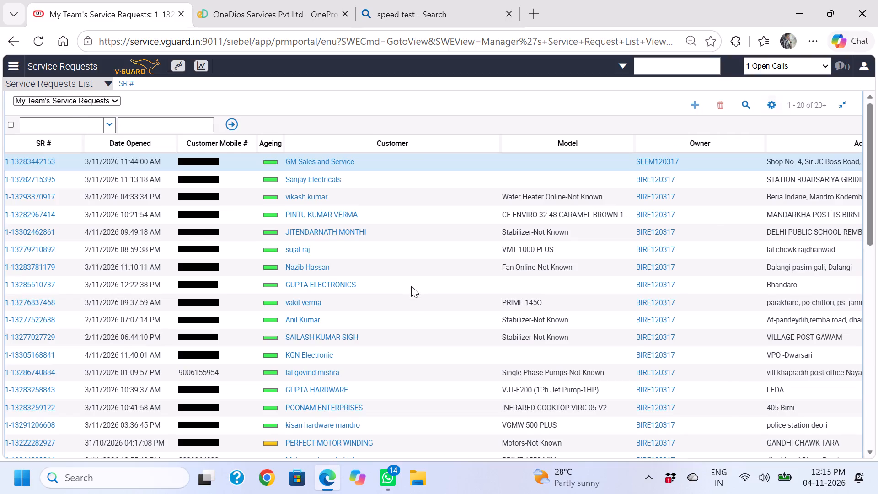
pyautogui.scroll(-1, 408, 288)
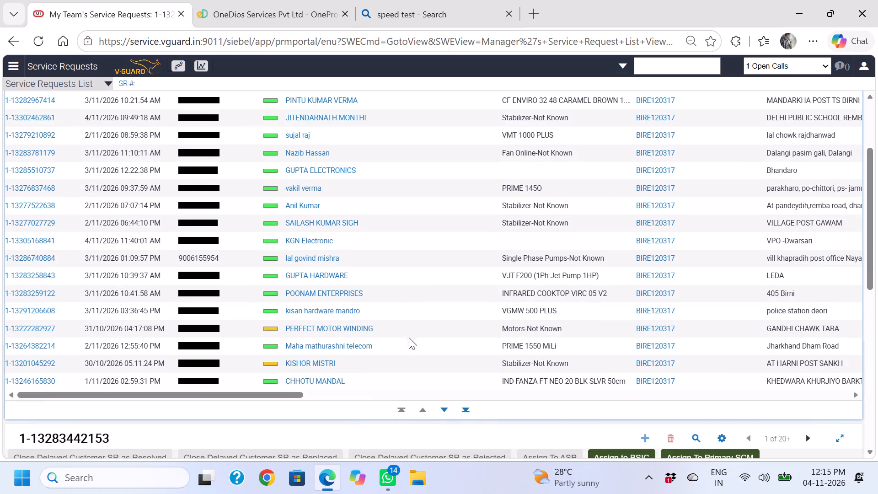
pyautogui.click(439, 411)
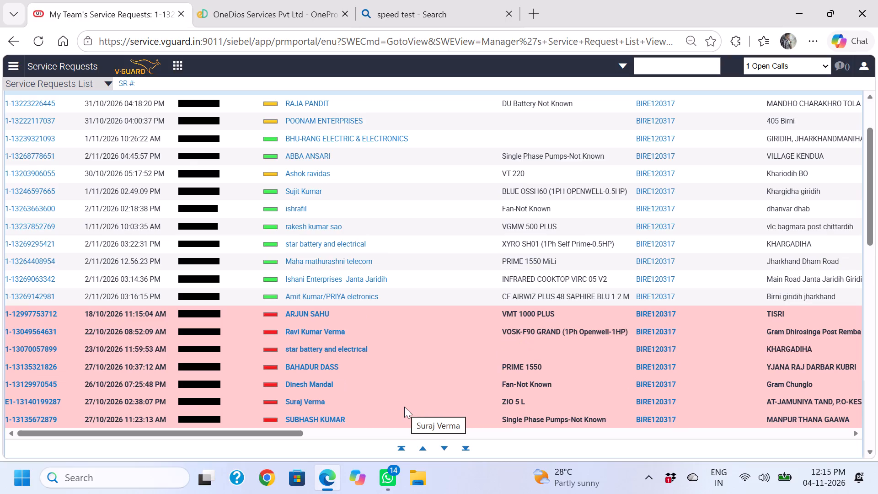
pyautogui.scroll(1, 404, 407)
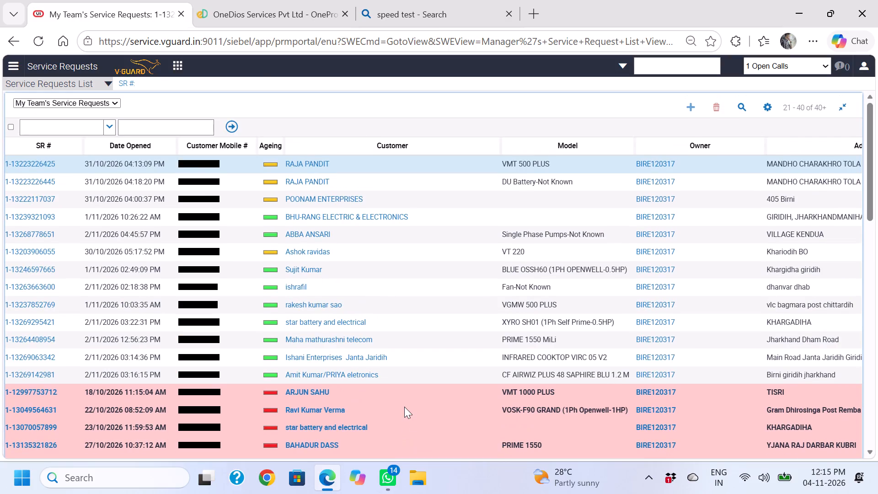
pyautogui.scroll(-1, 404, 407)
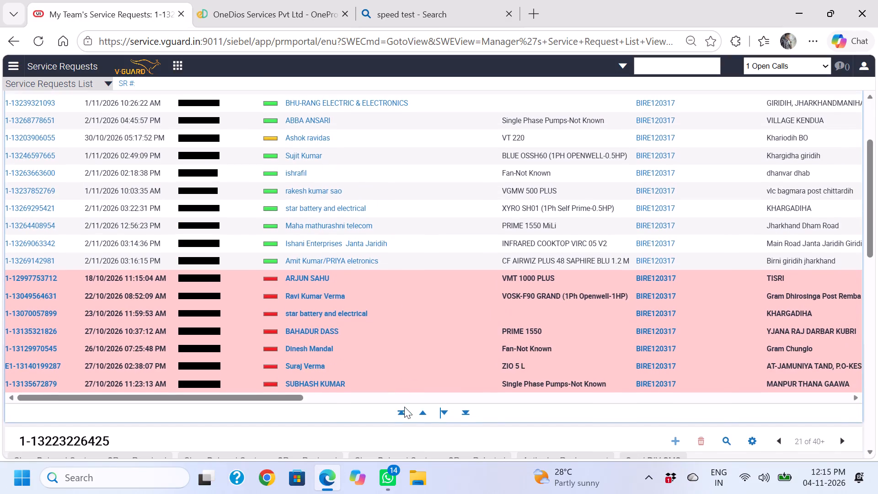
pyautogui.click(393, 361)
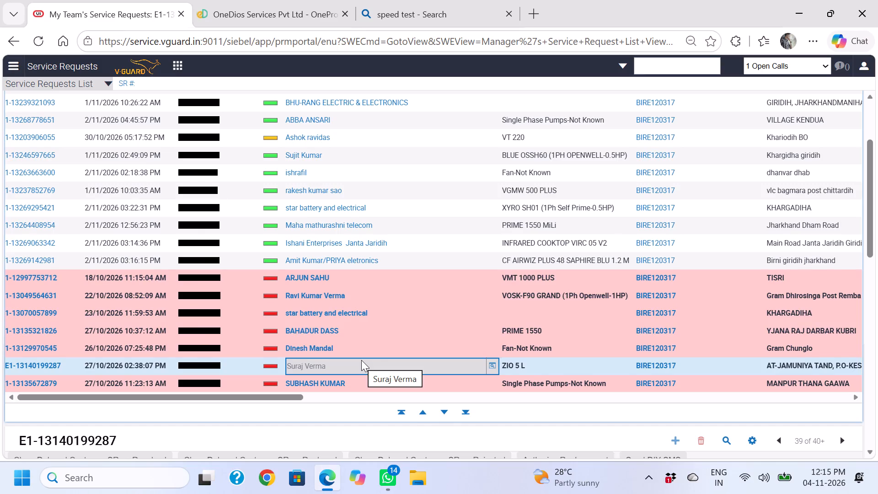
# Open the product inventory of warehouse 120317 and sort its expanded product list ascending by Product.
pyautogui.click(13, 67)
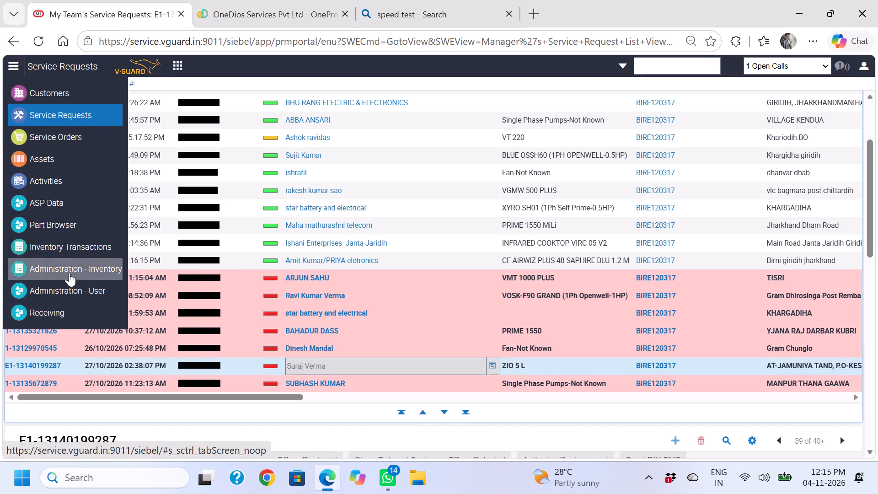
pyautogui.click(69, 273)
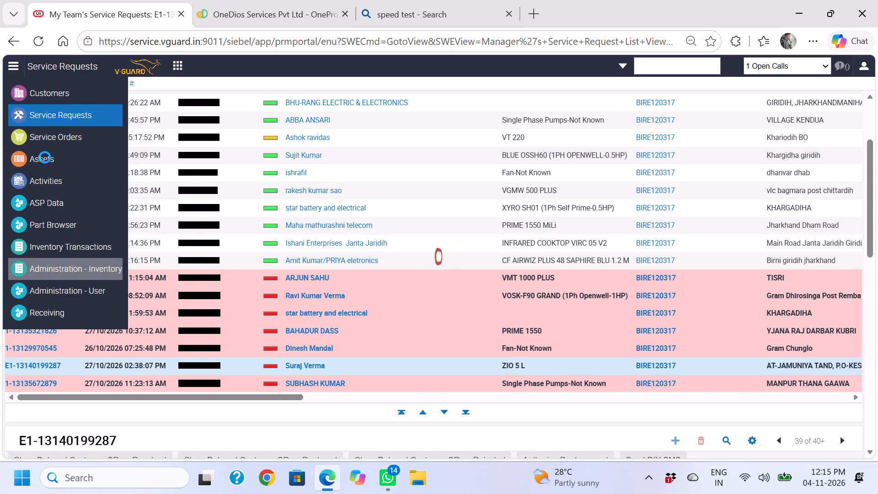
pyautogui.click(15, 160)
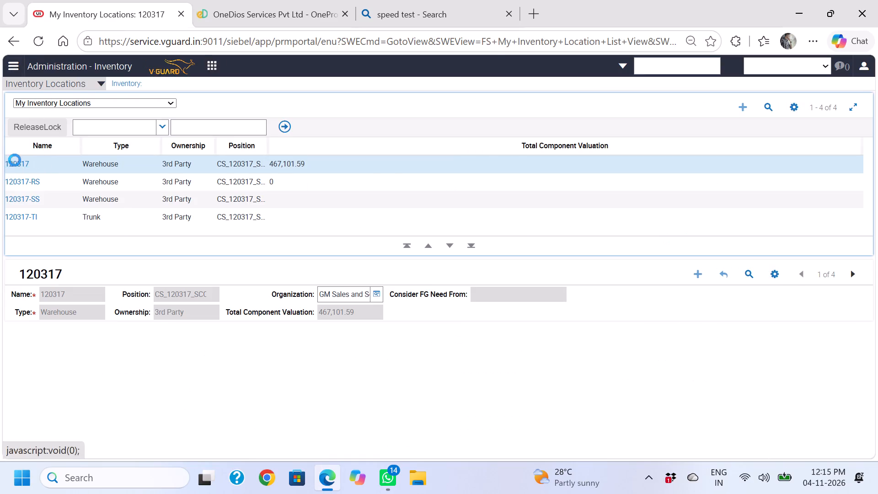
pyautogui.click(56, 230)
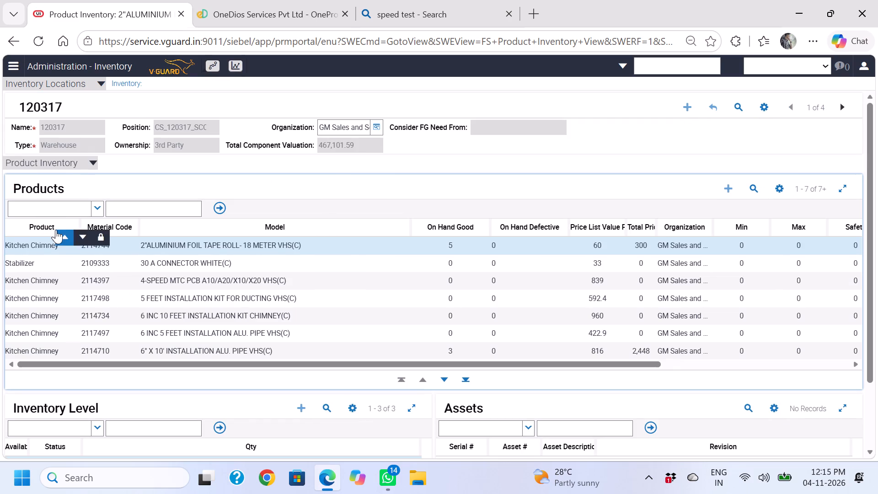
pyautogui.click(61, 238)
pyautogui.click(844, 186)
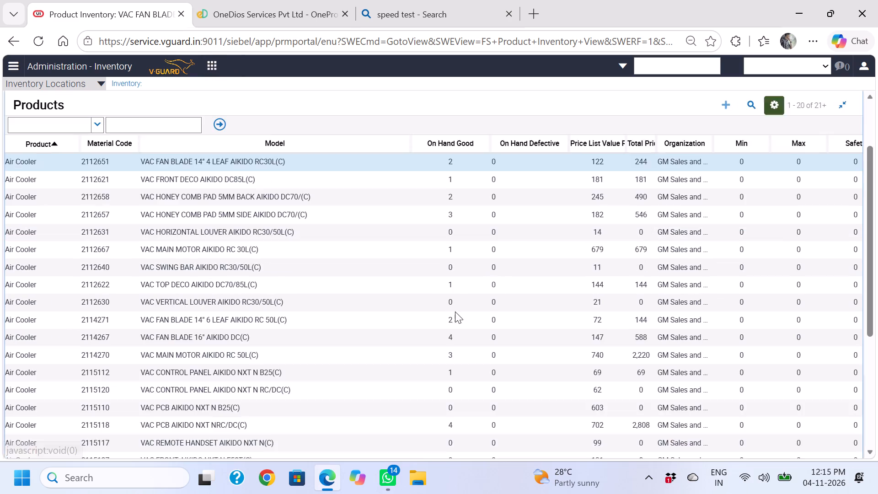
# Find the Water Heaters parts near the end of the inventory and highlight material code 2101453, HEATING COIL CIR 3KW(C).
pyautogui.scroll(-3, 444, 316)
pyautogui.click(465, 310)
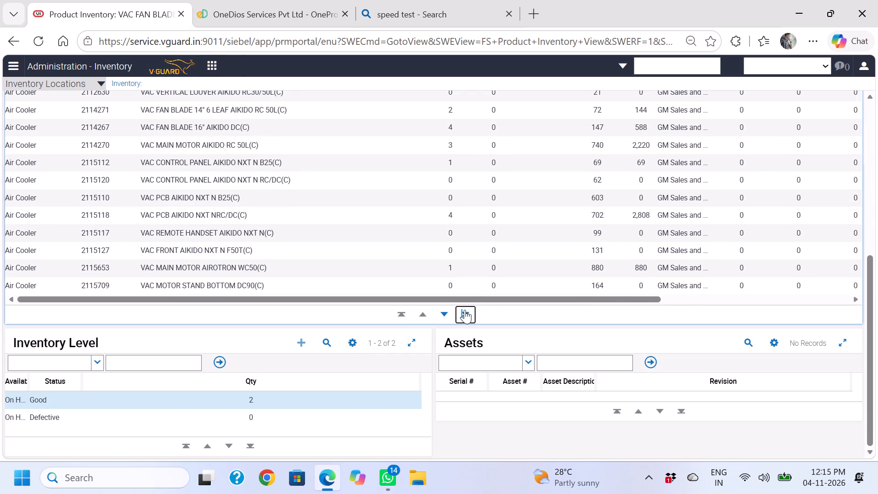
pyautogui.scroll(2, 302, 274)
pyautogui.scroll(-2, 304, 279)
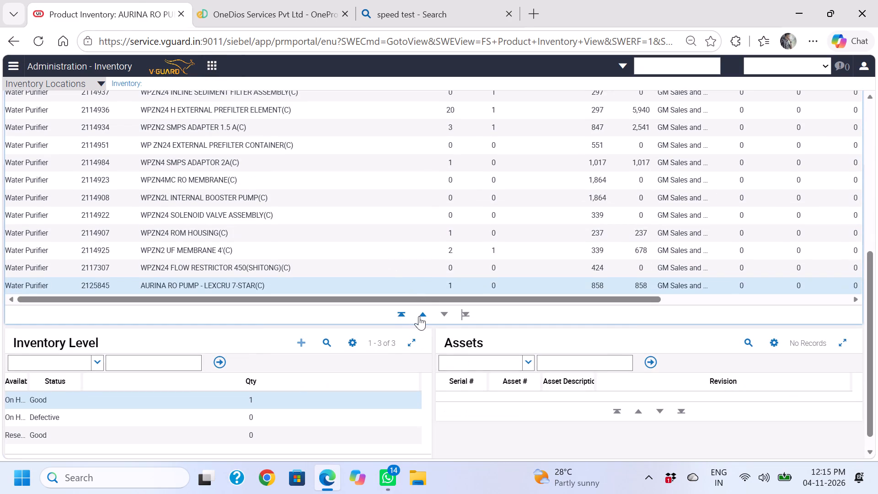
pyautogui.click(426, 315)
pyautogui.click(426, 315)
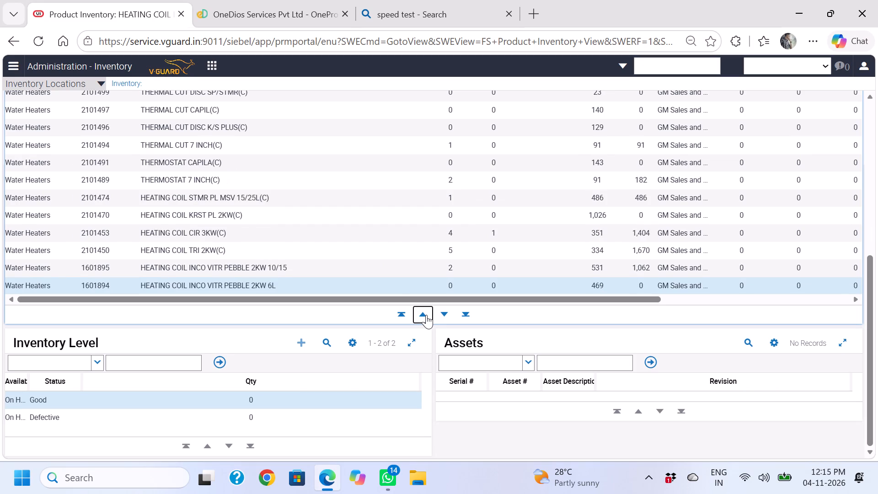
pyautogui.moveTo(249, 234); pyautogui.dragTo(86, 239)
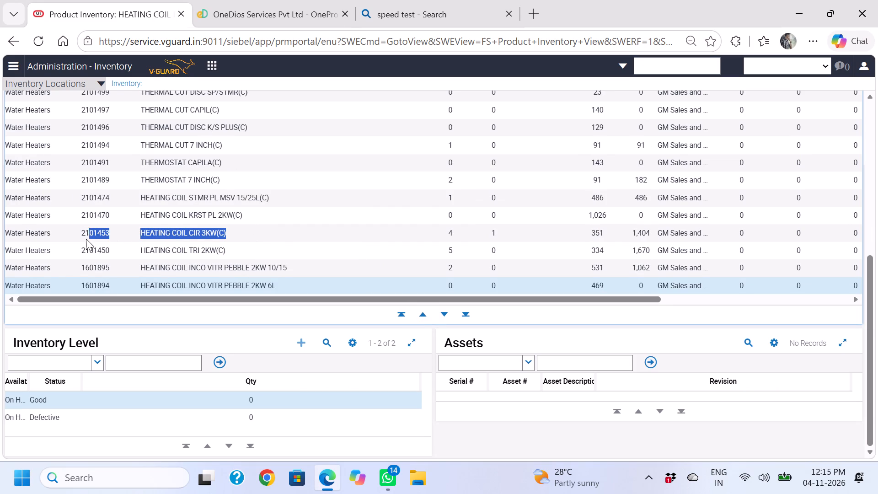
pyautogui.moveTo(86, 239); pyautogui.dragTo(64, 239)
pyautogui.click(99, 196)
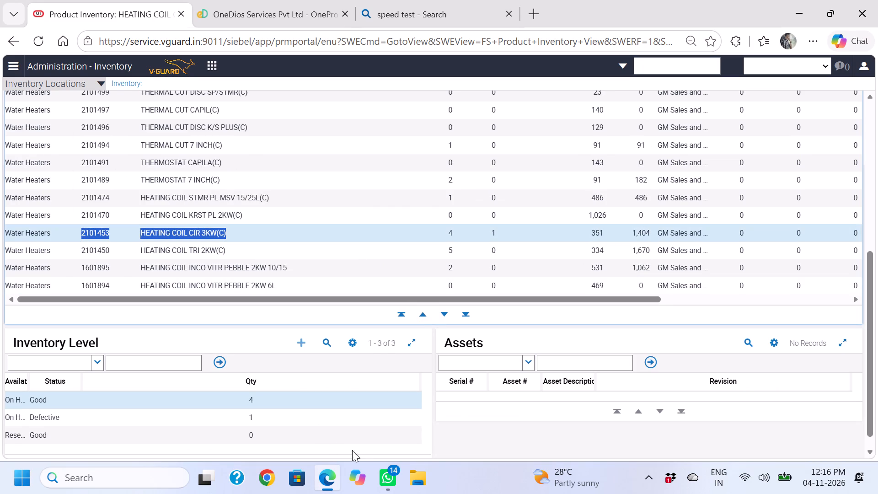
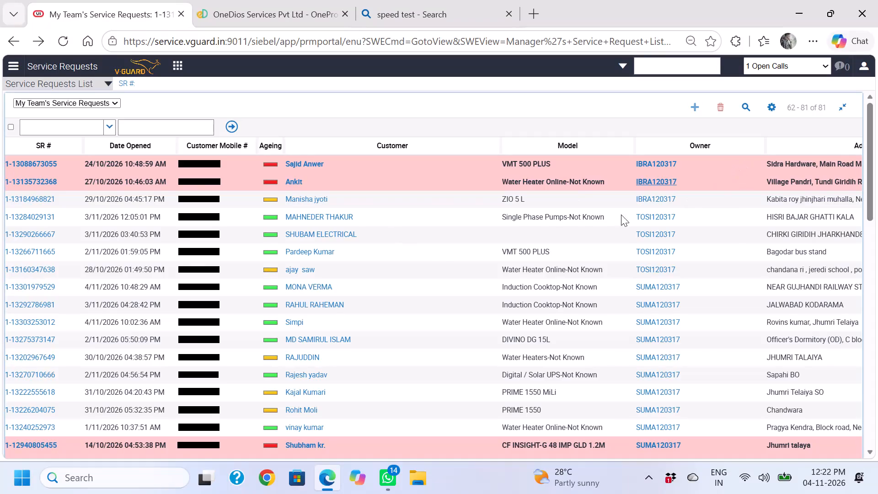
pyautogui.scroll(-1, 436, 248)
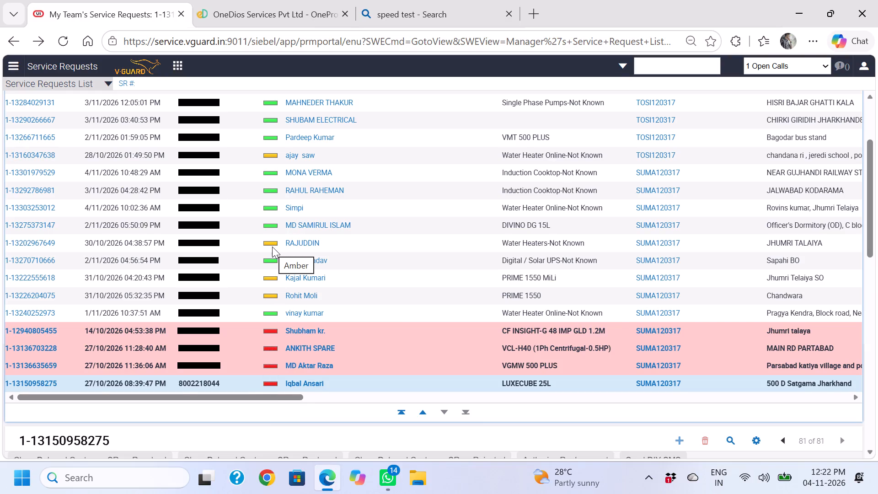
pyautogui.click(40, 228)
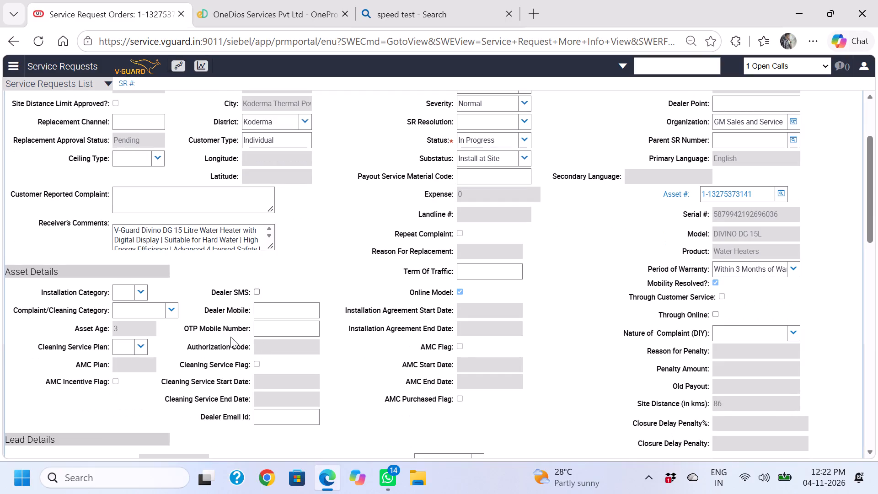
pyautogui.click(677, 201)
pyautogui.click(675, 187)
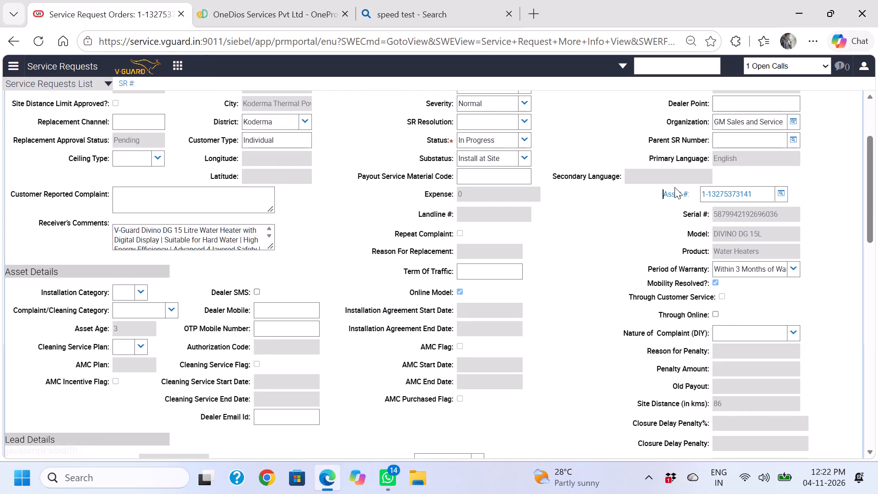
pyautogui.click(669, 194)
pyautogui.scroll(9, 266, 353)
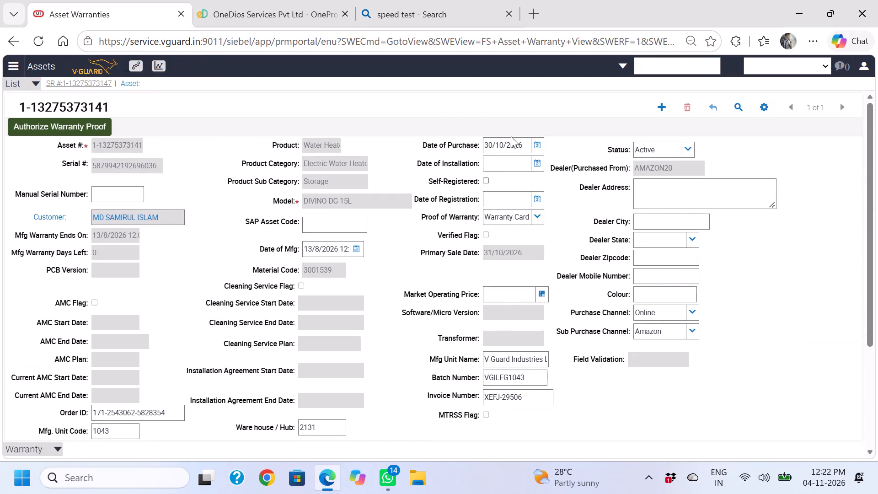
pyautogui.moveTo(523, 142); pyautogui.dragTo(431, 174)
pyautogui.press('BackSpace')
pyautogui.press('BackSpace')
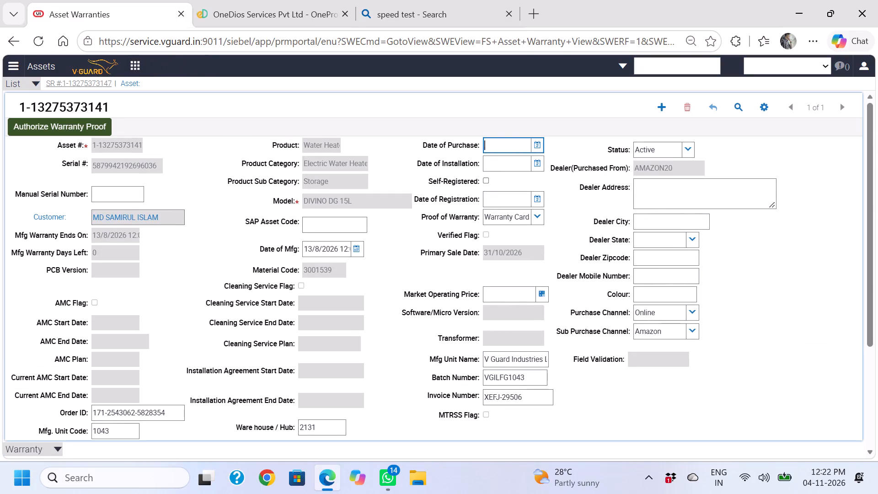
pyautogui.click(64, 85)
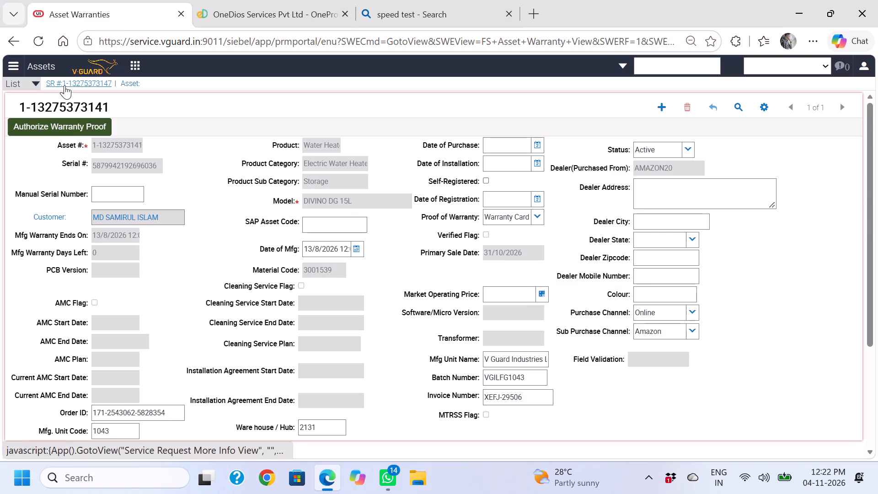
# Mark the service request as Billable with Paid Installation as the Reason For Bill.
pyautogui.scroll(-6, 136, 189)
pyautogui.scroll(-3, 208, 260)
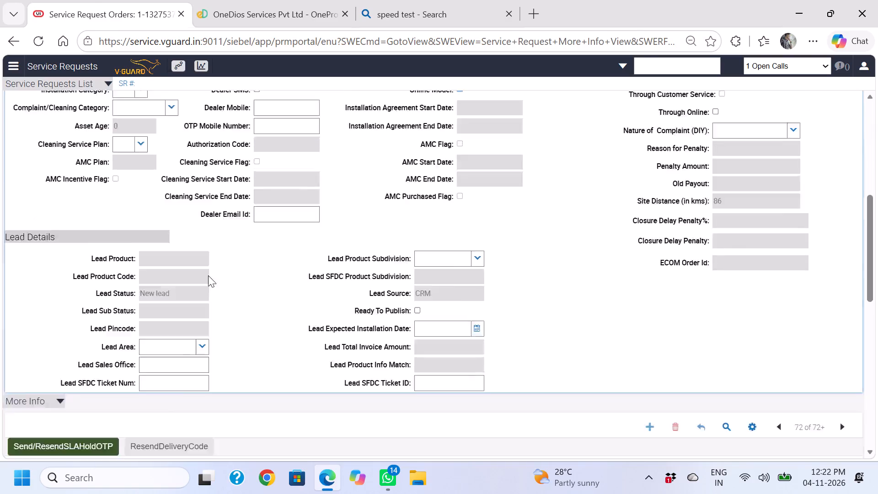
pyautogui.scroll(-6, 208, 275)
pyautogui.scroll(4, 207, 267)
pyautogui.scroll(-3, 202, 260)
pyautogui.scroll(-1, 123, 257)
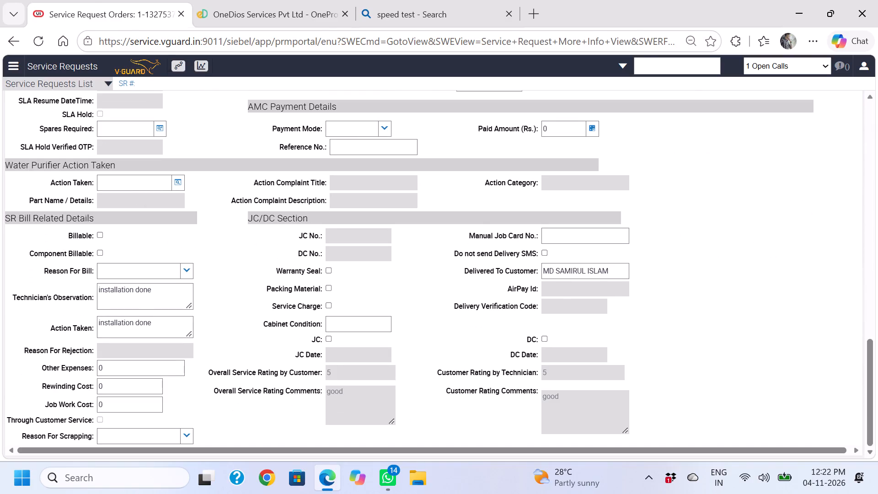
pyautogui.click(99, 238)
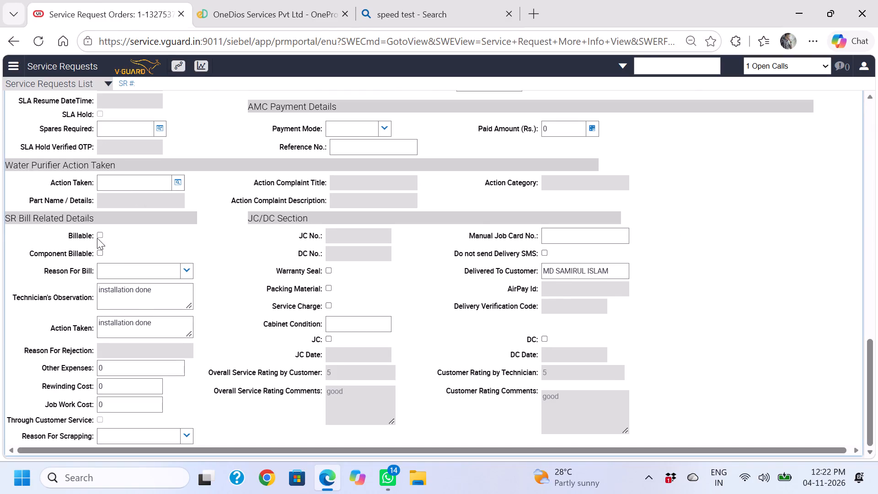
pyautogui.click(184, 267)
pyautogui.scroll(-2, 156, 203)
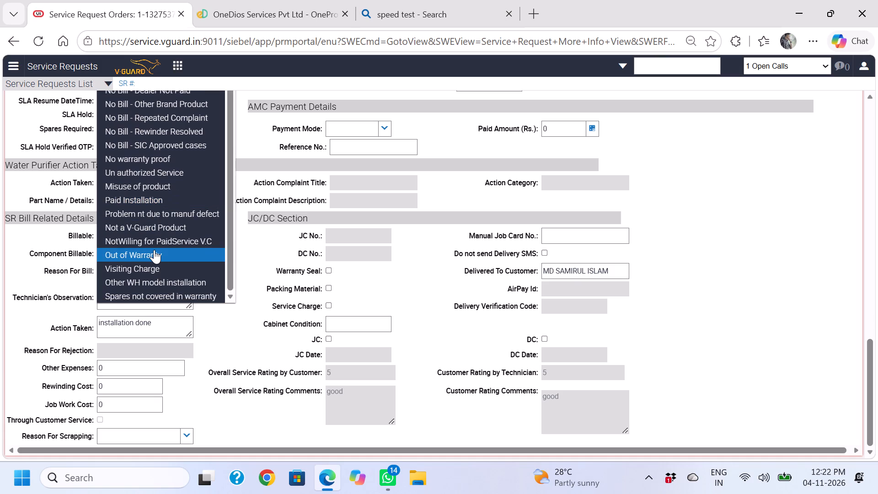
pyautogui.click(157, 199)
# Add a new order of type Service Charge to the service request's Orders.
pyautogui.scroll(4, 120, 186)
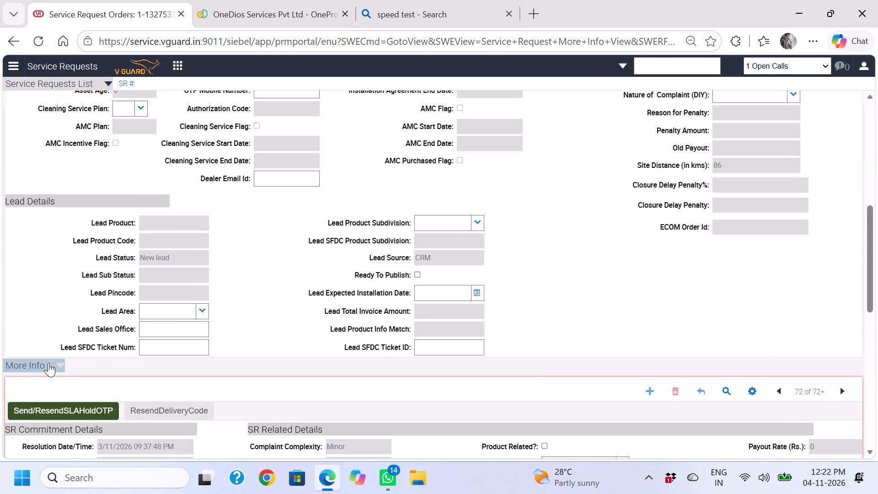
pyautogui.click(48, 363)
pyautogui.scroll(-1, 46, 362)
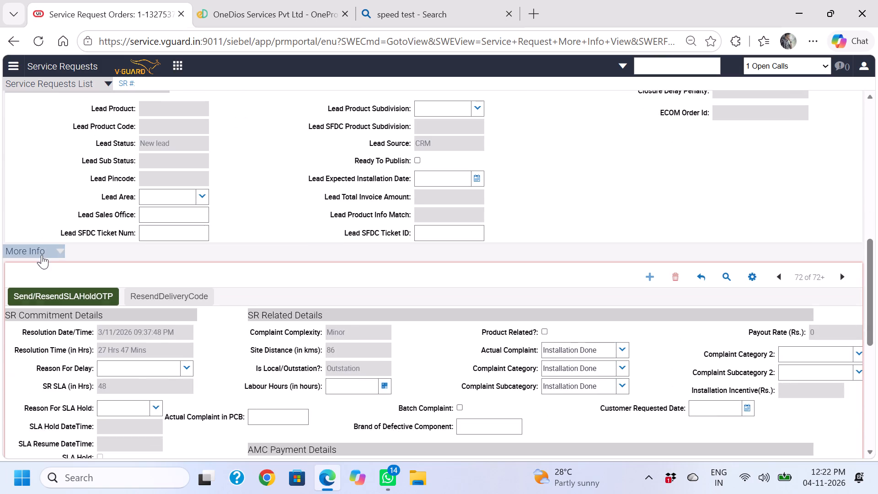
pyautogui.click(42, 255)
pyautogui.click(44, 384)
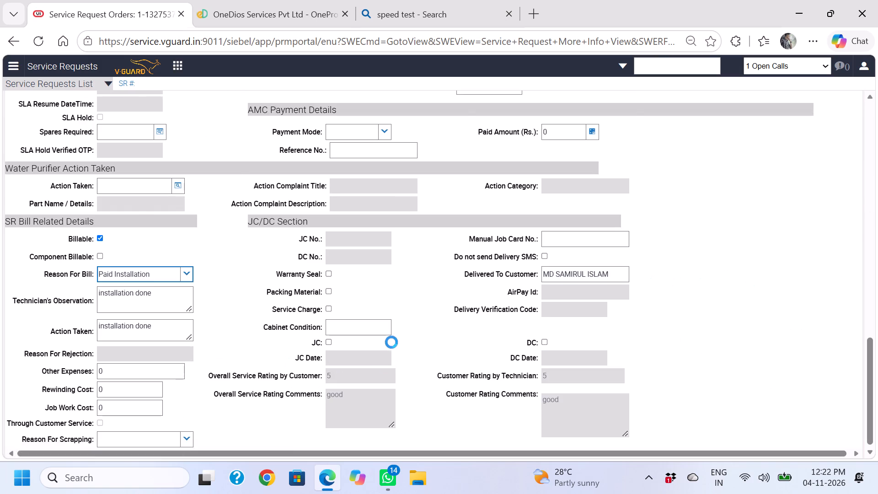
pyautogui.click(688, 371)
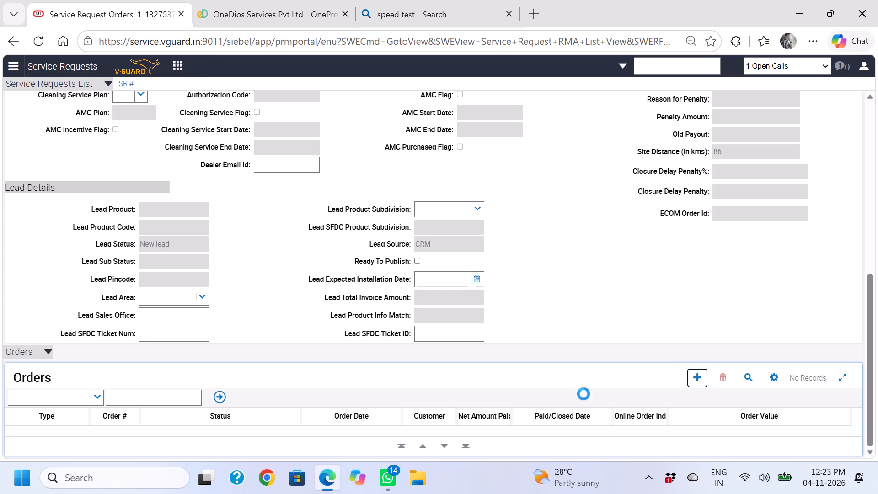
pyautogui.click(82, 413)
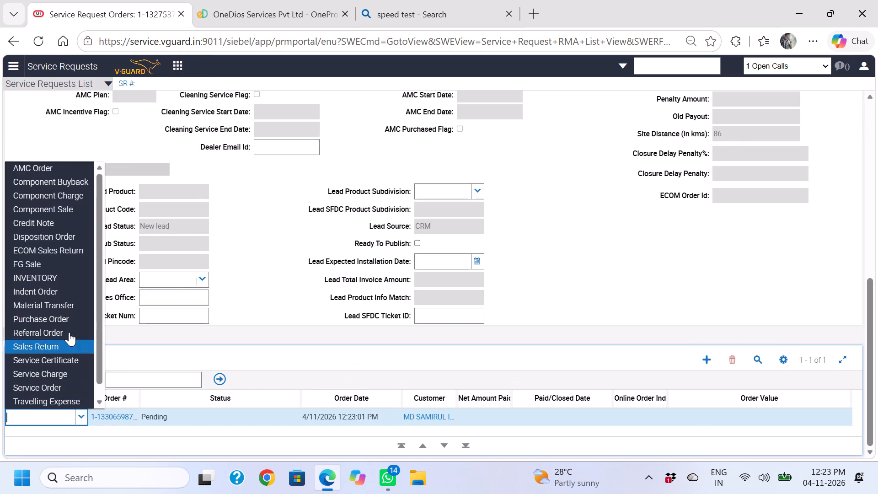
pyautogui.scroll(-5, 49, 232)
pyautogui.click(47, 361)
# Open the new service charge order and set Net Amount Paid to 349 and Source Inventory Location to 120317.
pyautogui.click(117, 413)
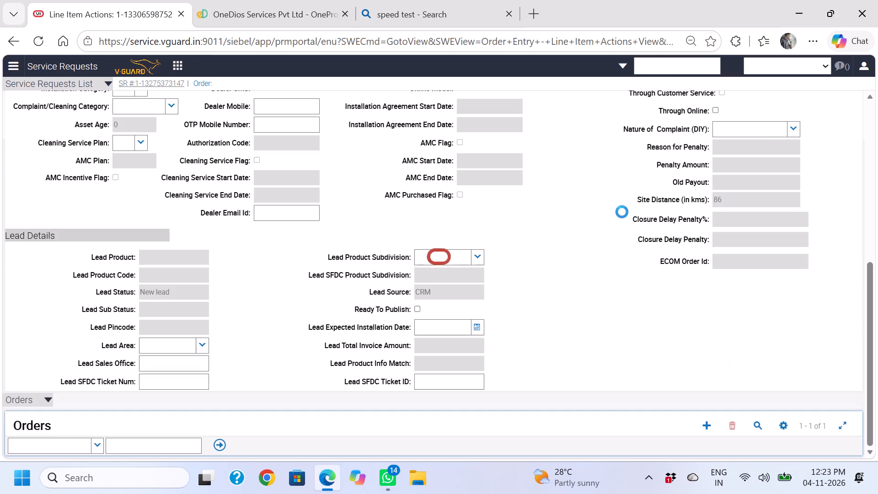
pyautogui.scroll(-3, 594, 204)
pyautogui.scroll(6, 594, 204)
pyautogui.click(726, 149)
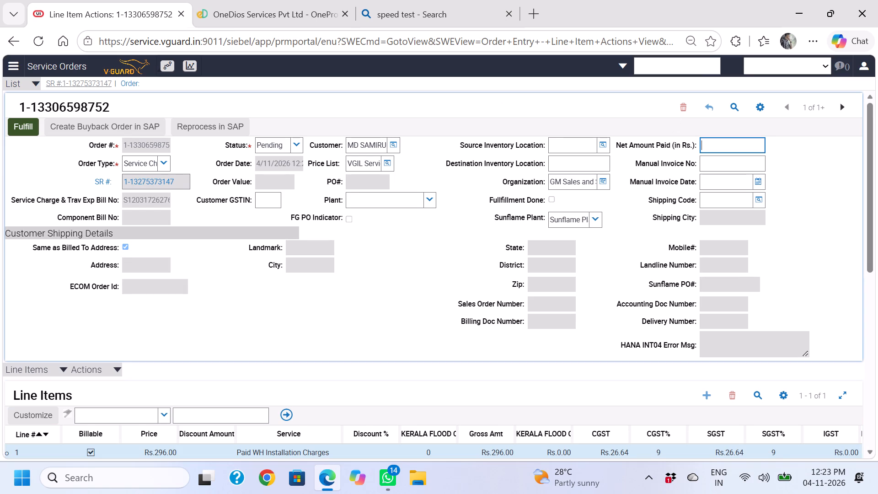
pyautogui.write('349')
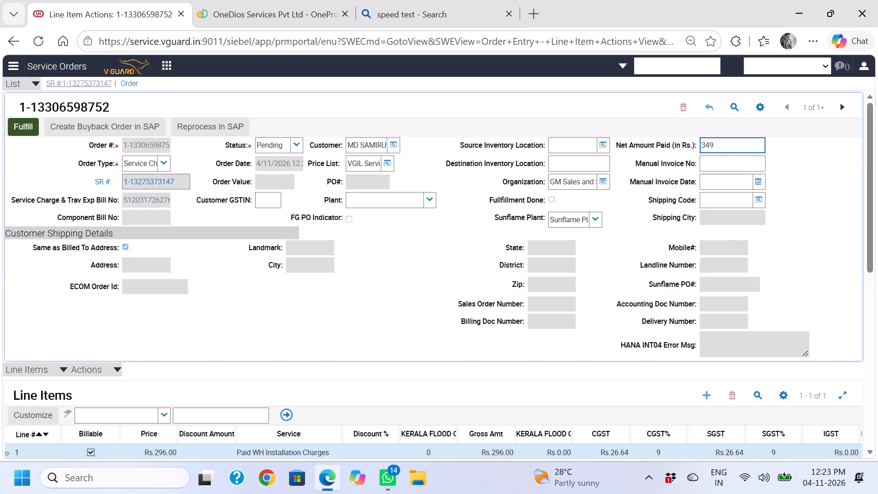
pyautogui.click(583, 150)
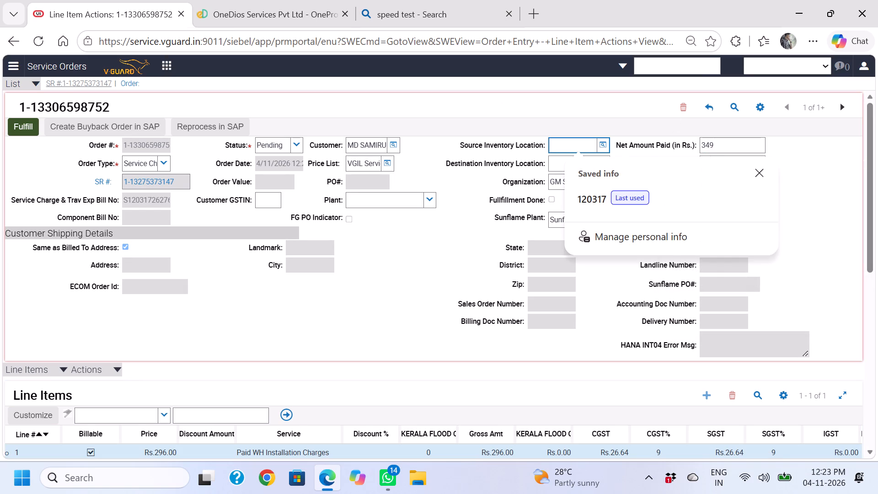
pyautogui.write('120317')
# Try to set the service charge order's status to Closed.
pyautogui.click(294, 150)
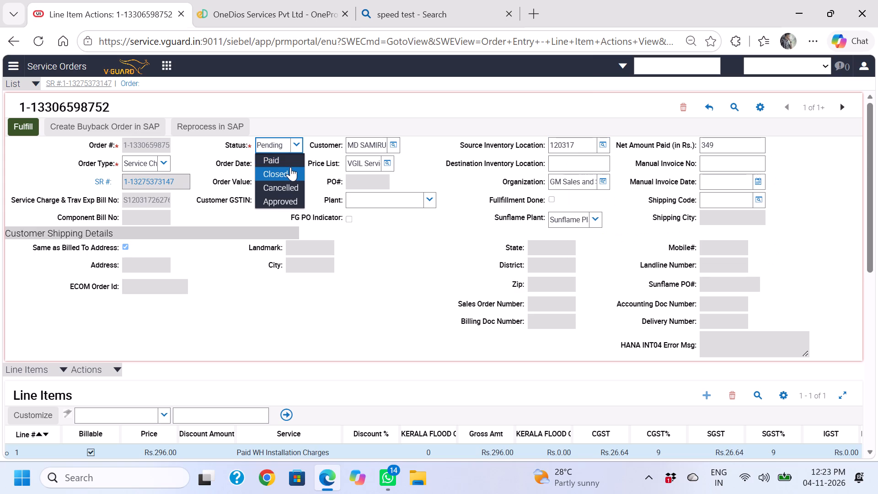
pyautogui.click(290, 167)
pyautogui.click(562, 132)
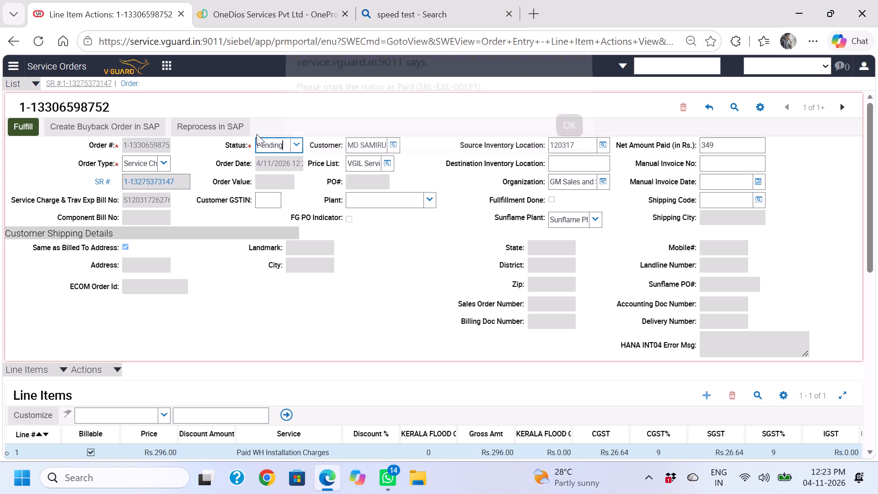
# Set the service charge order's status to Paid and return to its service request.
pyautogui.click(291, 142)
pyautogui.click(272, 163)
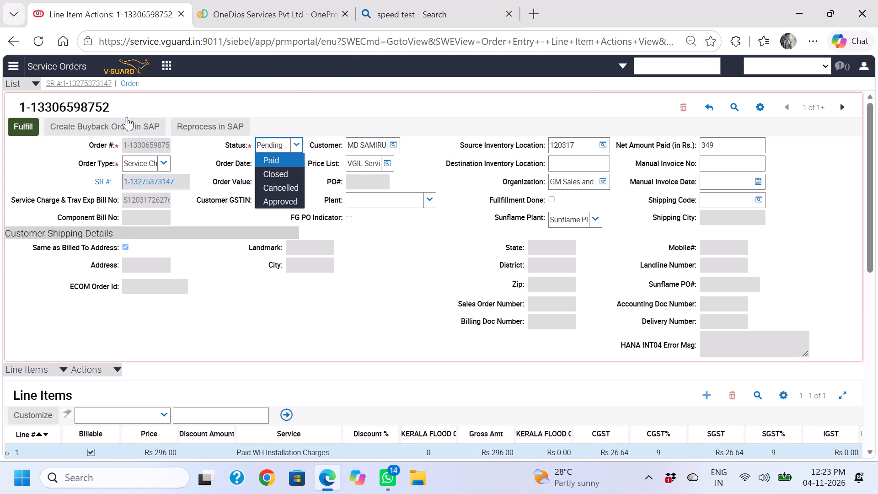
pyautogui.click(63, 83)
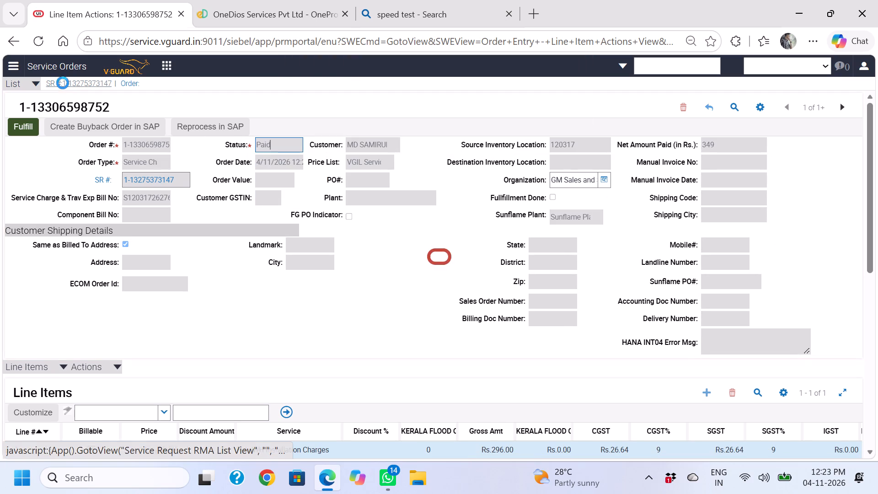
# Open the service request's More Info details and append b to the Technician's Observation.
pyautogui.scroll(-12, 163, 133)
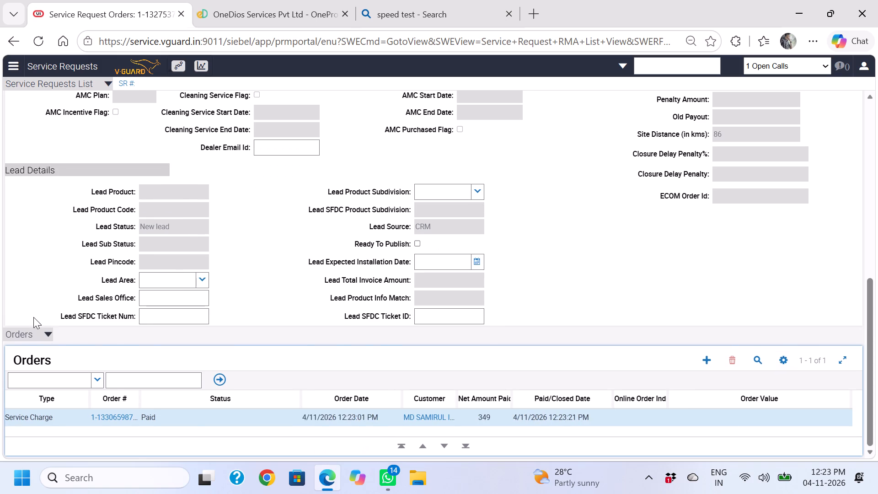
pyautogui.click(33, 317)
pyautogui.scroll(-7, 26, 321)
pyautogui.click(41, 335)
pyautogui.click(37, 350)
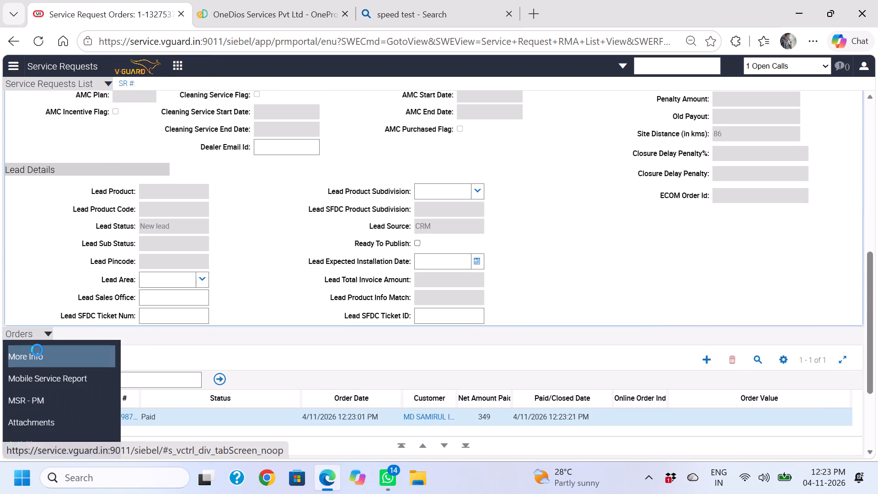
pyautogui.scroll(-20, 52, 341)
pyautogui.scroll(-5, 52, 341)
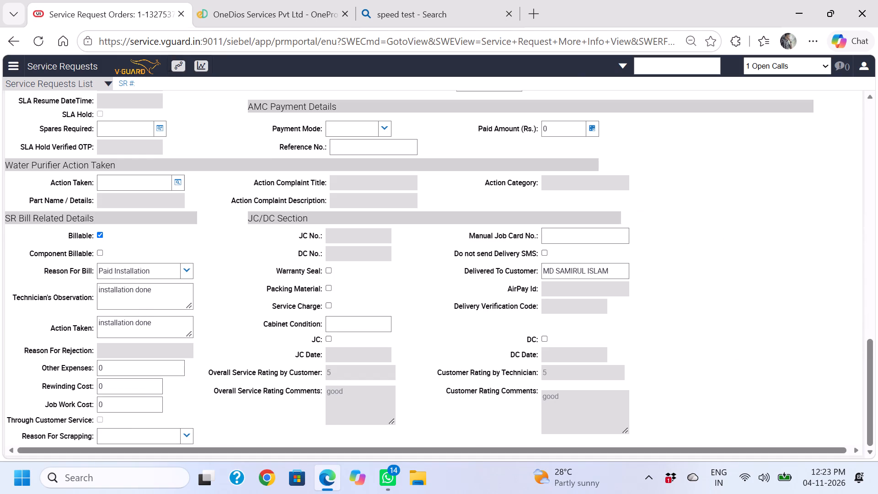
pyautogui.click(161, 302)
pyautogui.press('b')
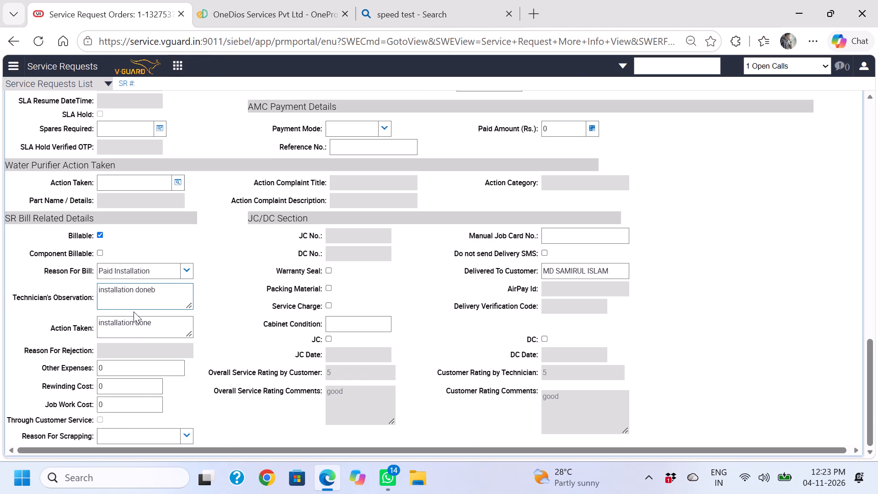
pyautogui.scroll(13, 141, 299)
pyautogui.click(95, 94)
pyautogui.click(71, 90)
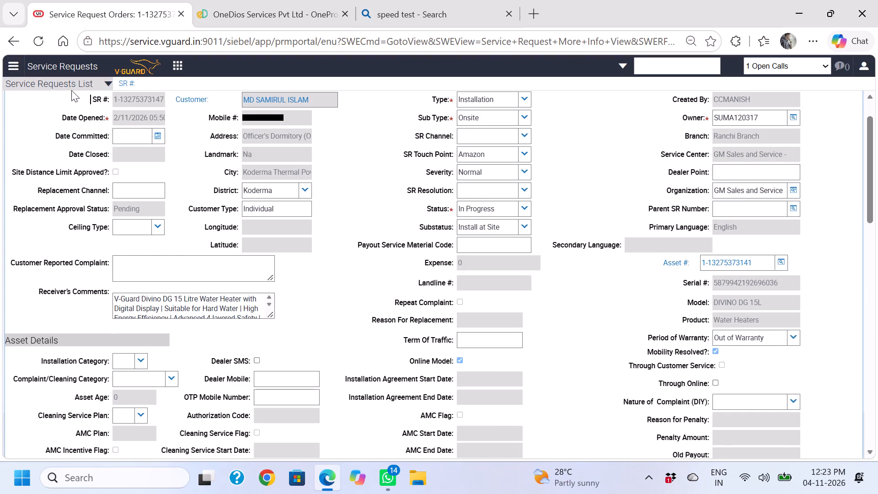
pyautogui.click(67, 76)
pyautogui.click(55, 86)
pyautogui.doubleClick(77, 104)
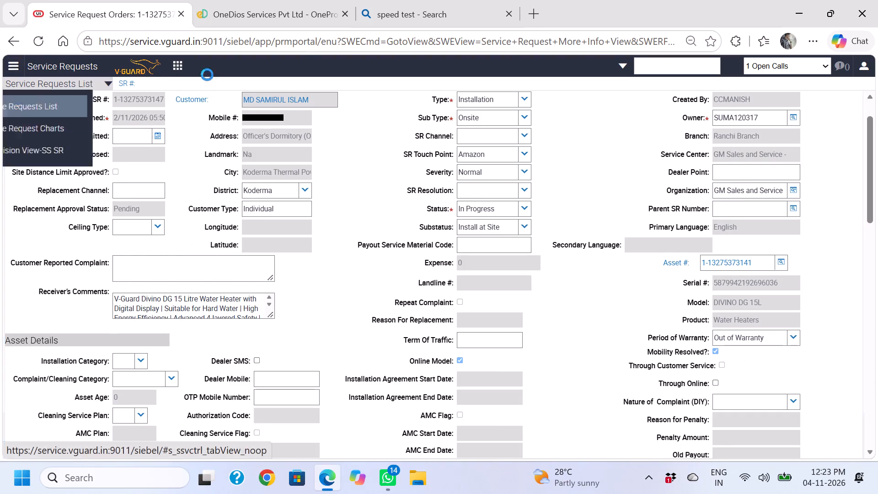
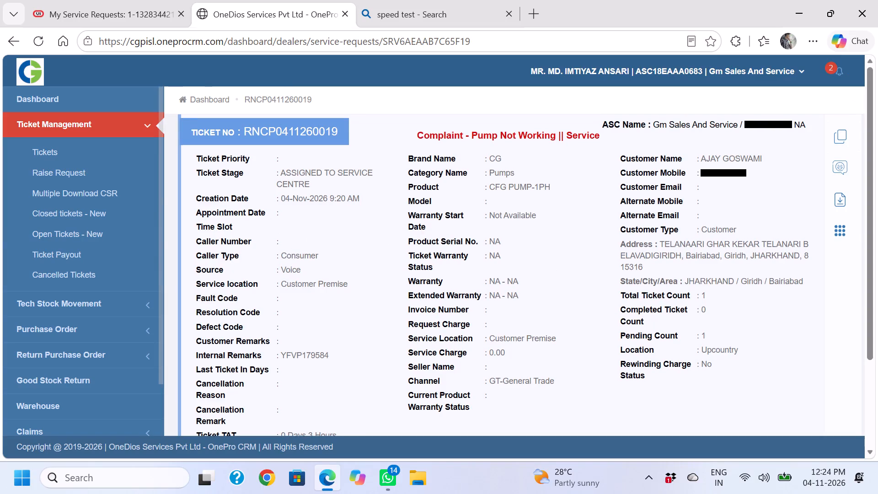
pyautogui.click(60, 229)
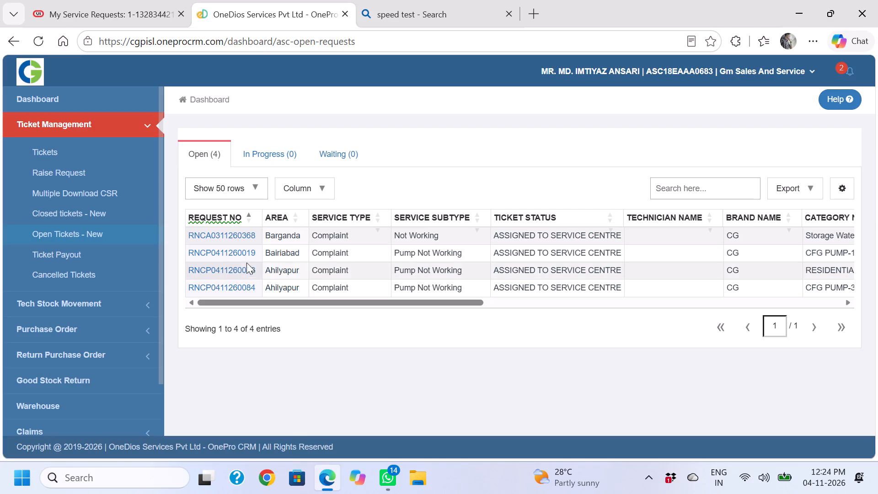
pyautogui.click(229, 285)
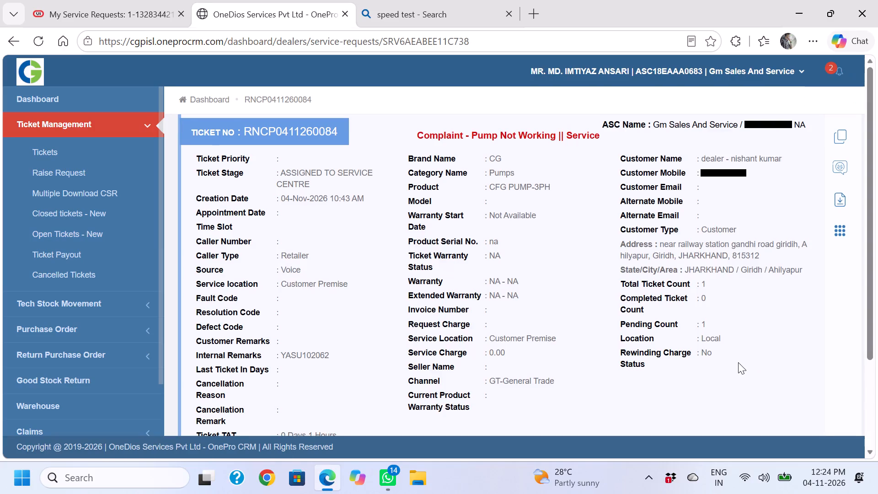
pyautogui.moveTo(737, 361); pyautogui.dragTo(621, 155)
pyautogui.rightClick(621, 159)
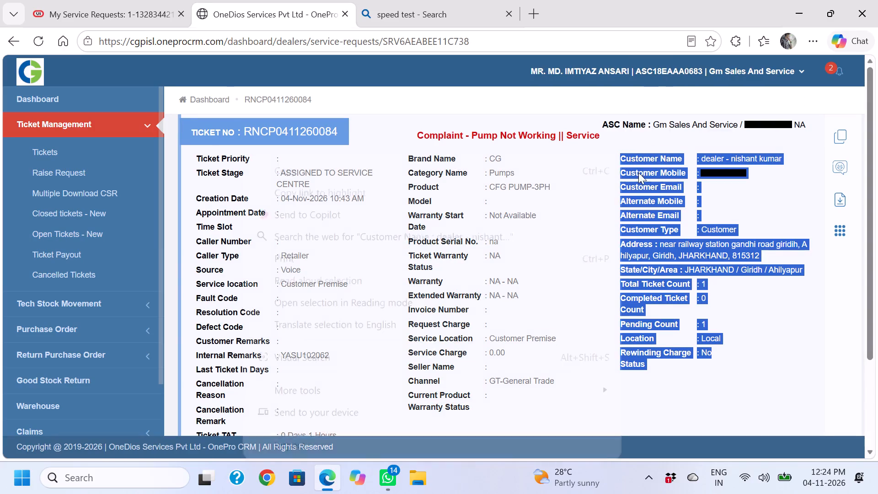
pyautogui.click(452, 181)
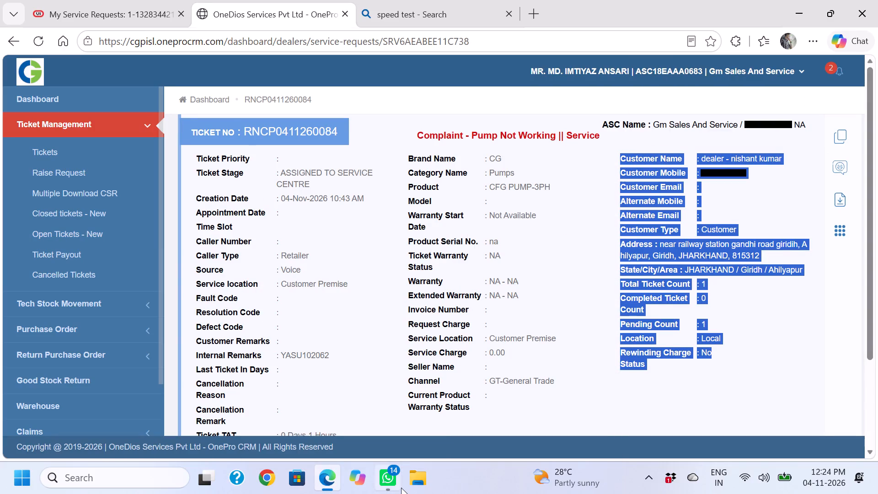
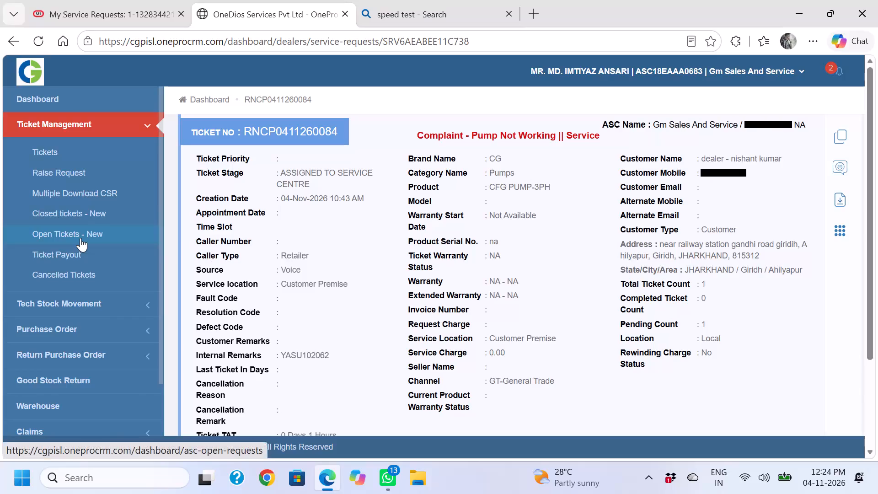
pyautogui.click(80, 238)
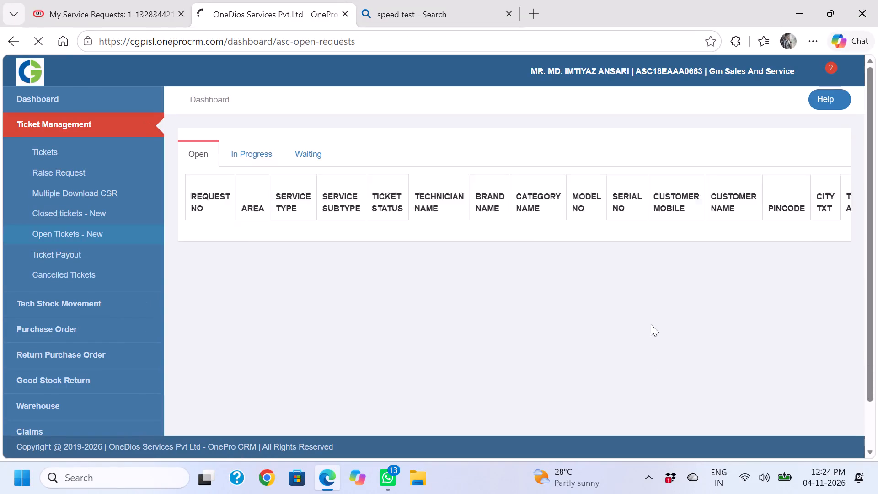
pyautogui.moveTo(343, 300); pyautogui.dragTo(689, 363)
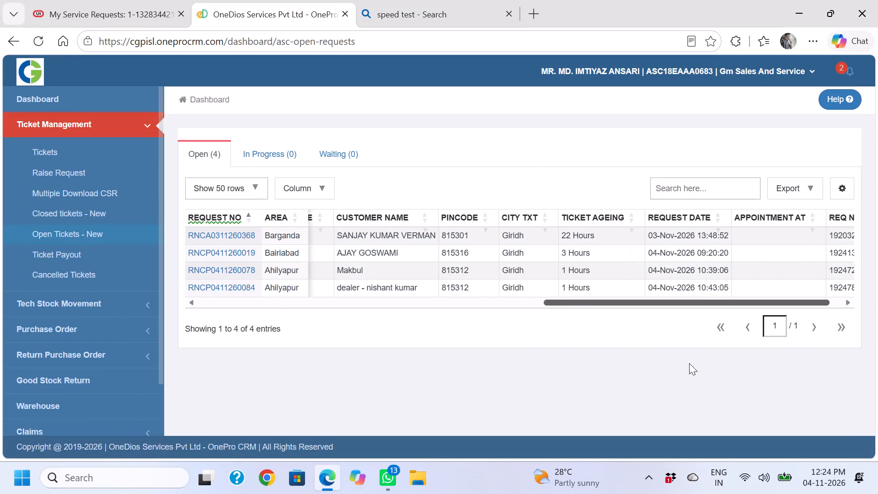
pyautogui.moveTo(689, 363); pyautogui.dragTo(641, 363)
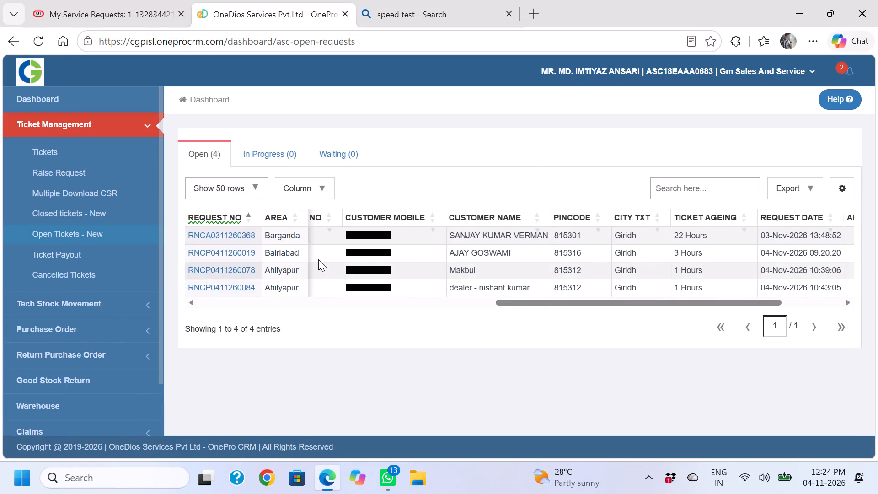
pyautogui.click(229, 268)
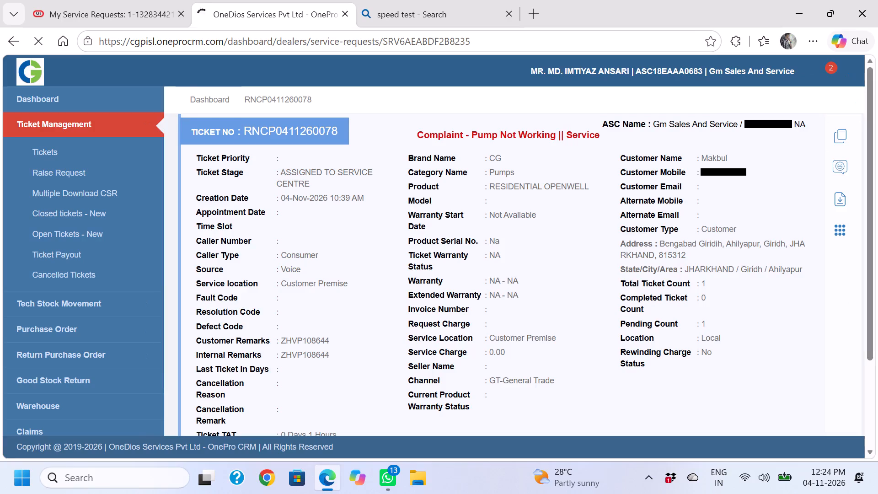
pyautogui.moveTo(686, 393); pyautogui.dragTo(694, 368)
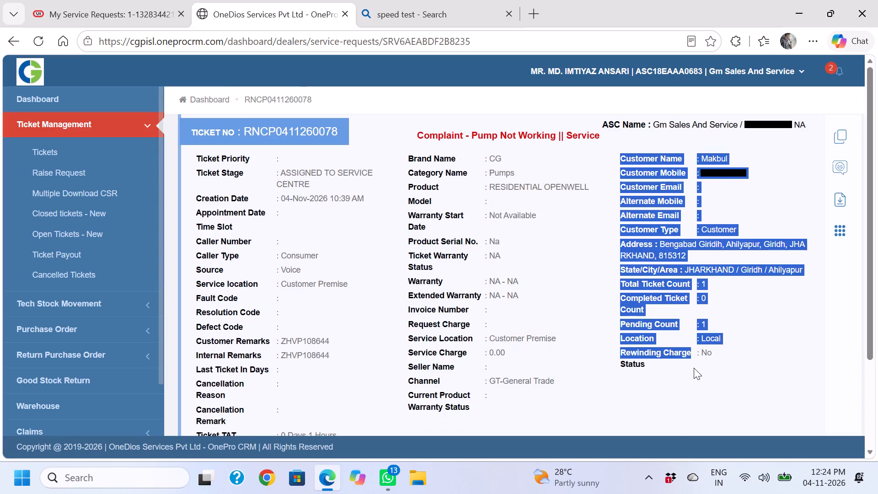
pyautogui.moveTo(694, 368); pyautogui.dragTo(694, 369)
pyautogui.click(724, 323)
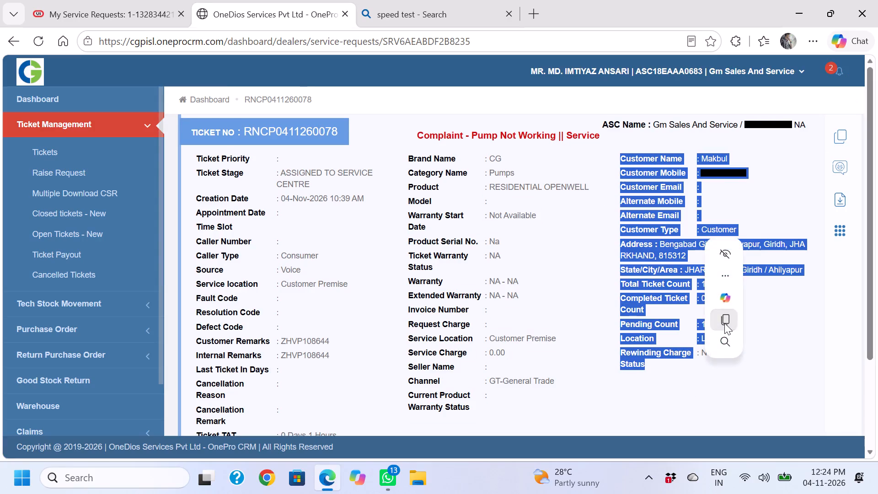
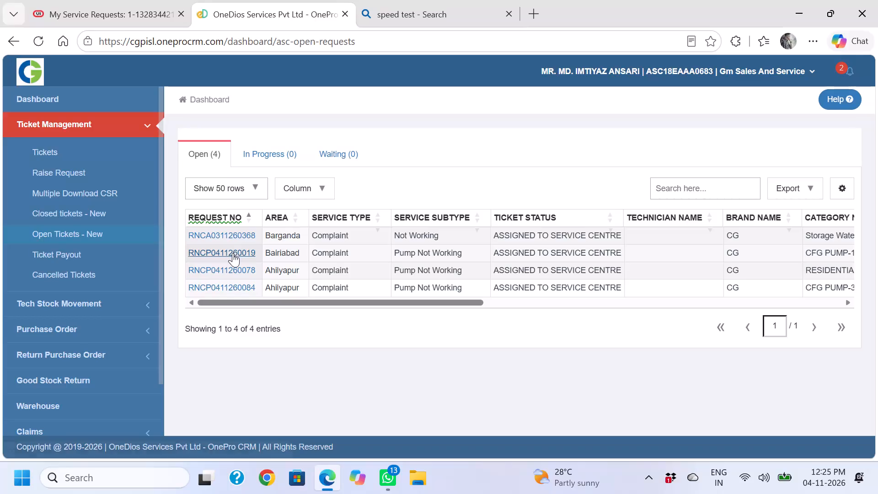
pyautogui.click(233, 253)
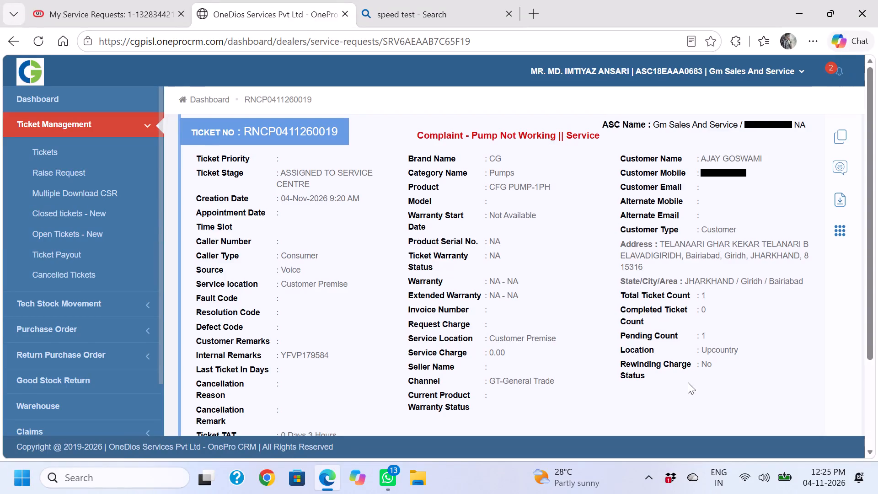
pyautogui.moveTo(720, 370); pyautogui.dragTo(613, 181)
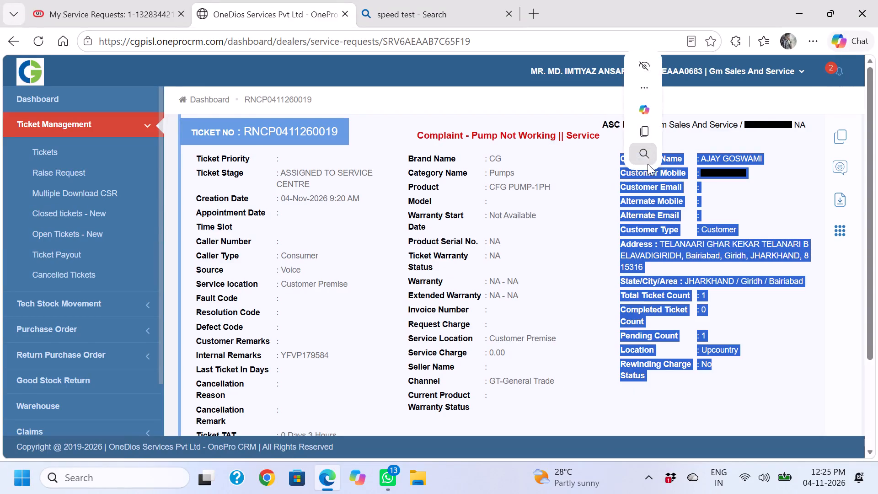
pyautogui.click(646, 127)
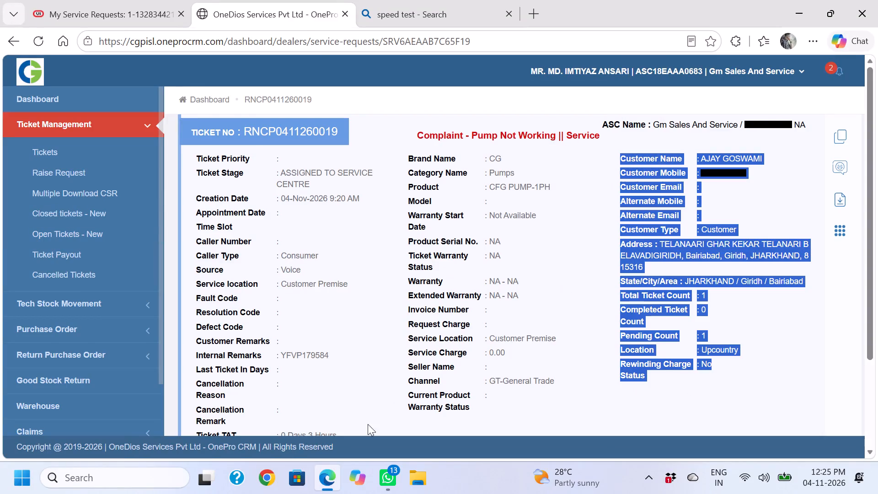
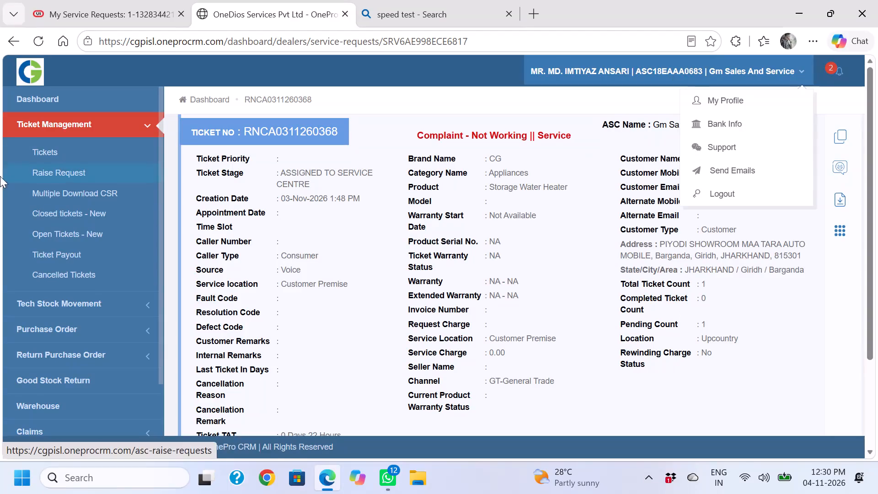
# Return to the list of open CG tickets.
pyautogui.click(54, 241)
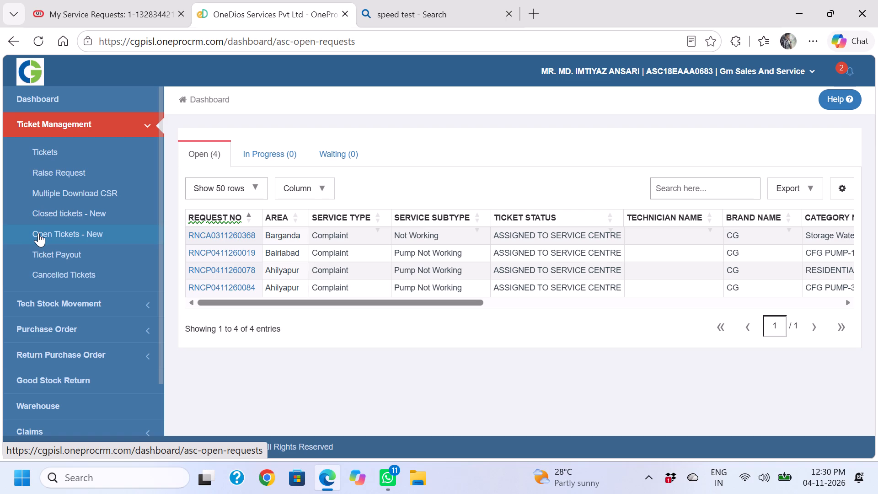
# Switch to the V-Guard service portal and display My Team's Service Requests.
pyautogui.click(82, 0)
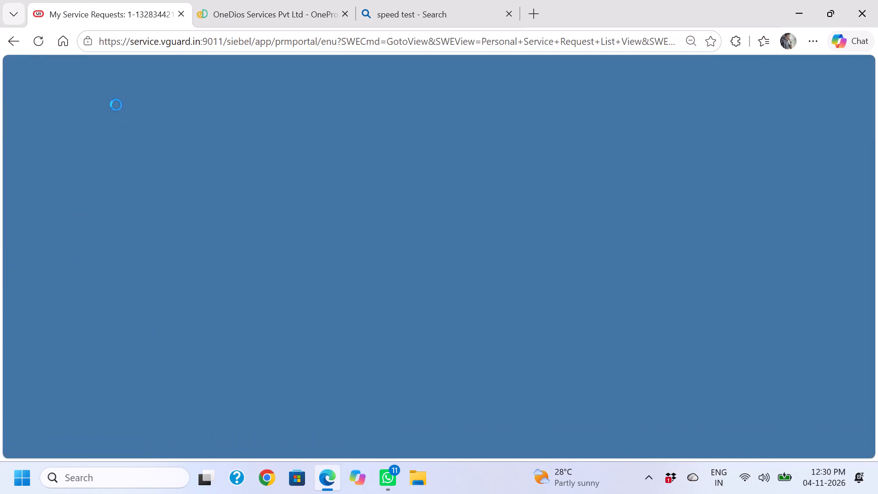
pyautogui.click(60, 106)
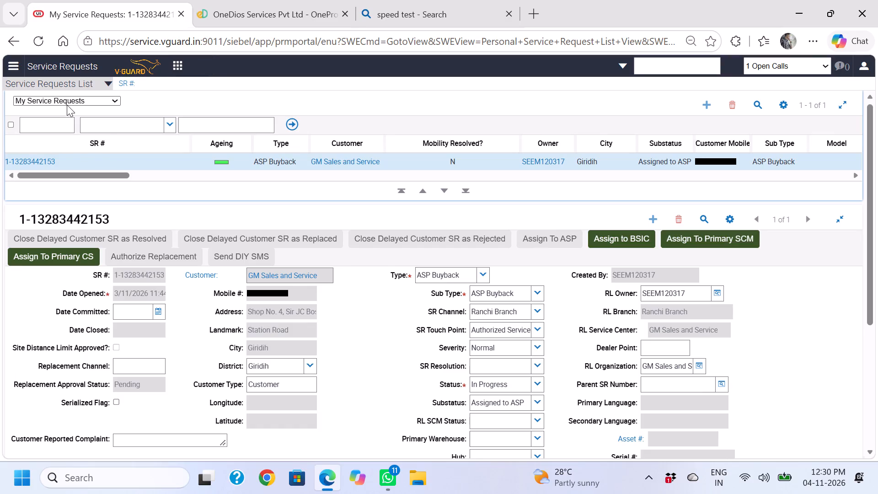
pyautogui.click(67, 105)
pyautogui.click(64, 129)
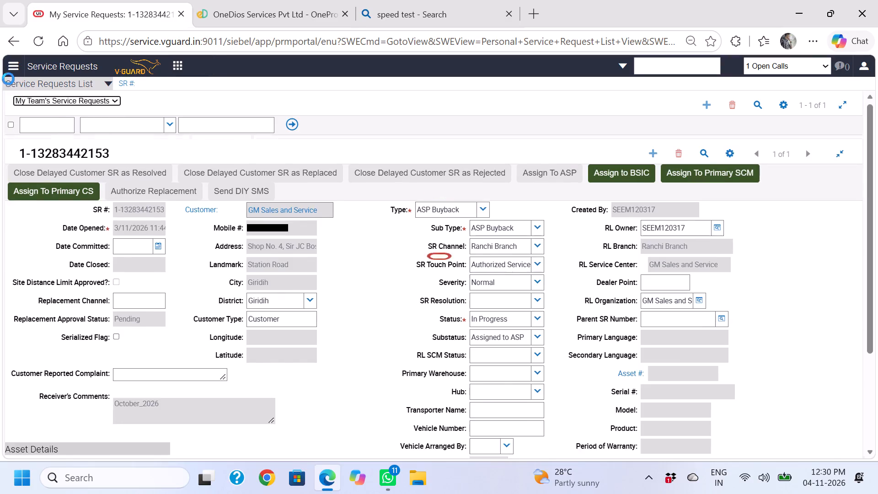
pyautogui.click(8, 75)
pyautogui.click(65, 114)
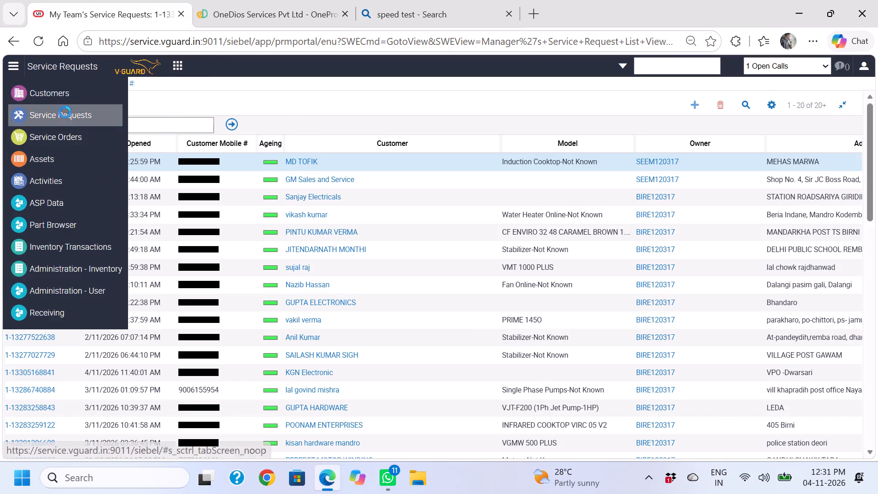
pyautogui.click(91, 107)
pyautogui.click(90, 94)
pyautogui.click(90, 99)
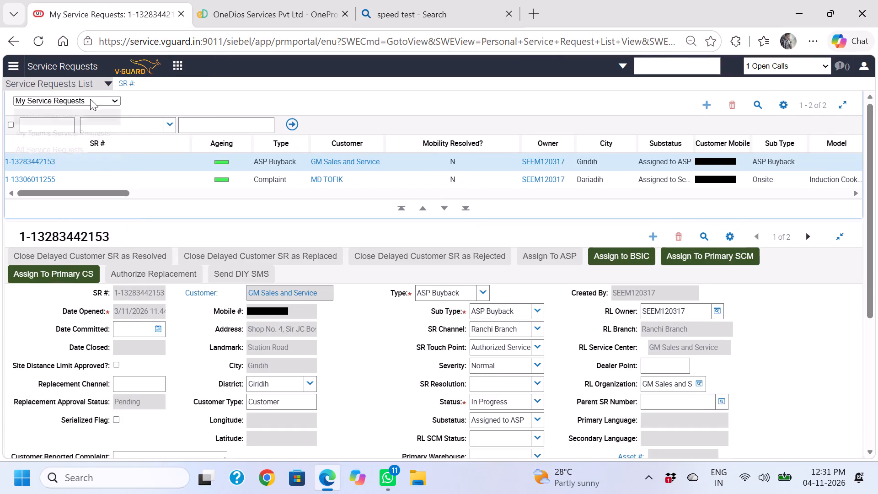
pyautogui.click(85, 129)
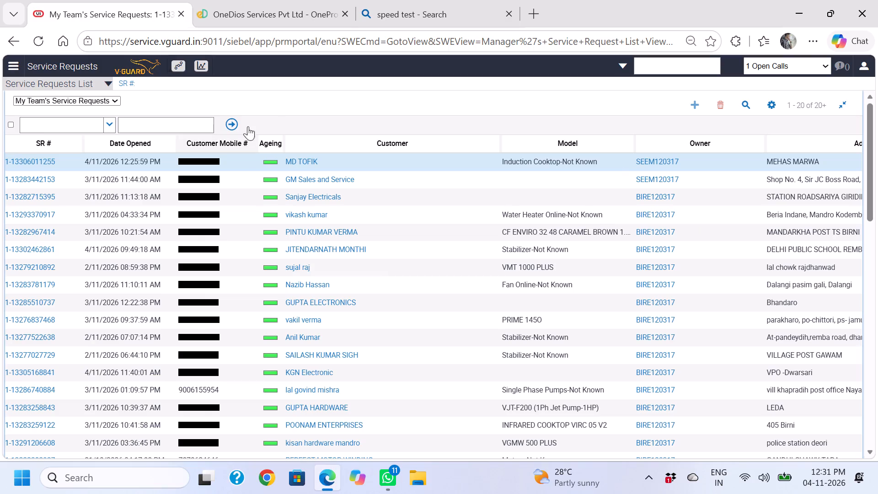
# Start a blank query on My Team's Service Requests and examine the columns available for filtering.
pyautogui.click(746, 103)
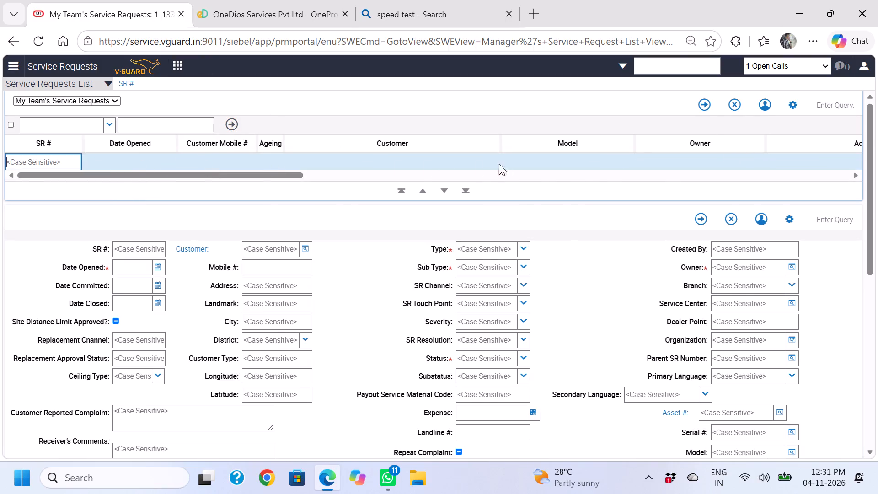
pyautogui.moveTo(281, 179); pyautogui.dragTo(312, 179)
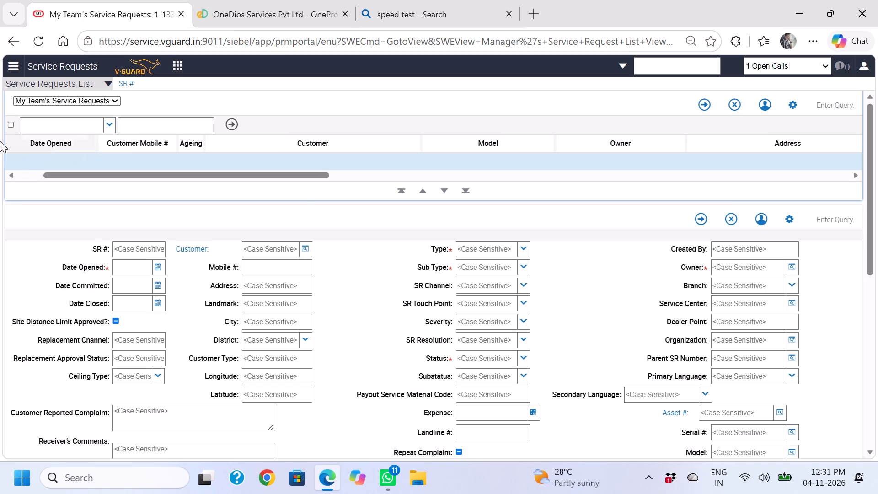
pyautogui.click(16, 70)
pyautogui.click(170, 93)
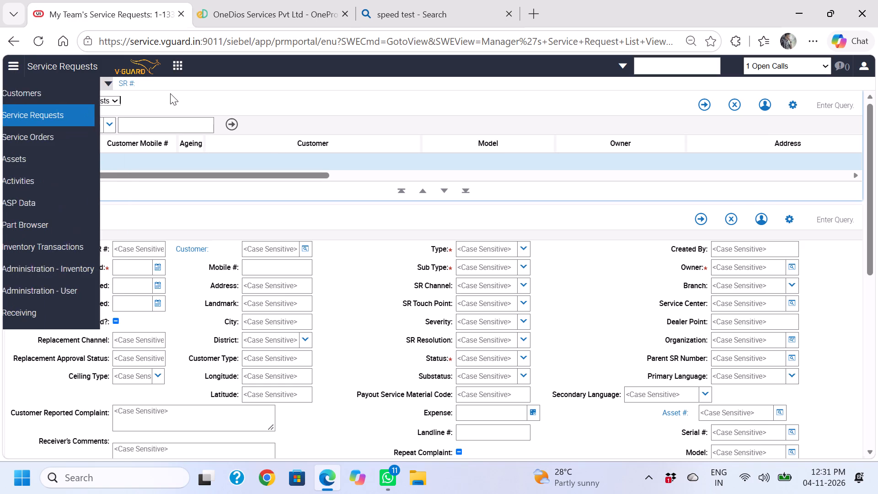
pyautogui.click(12, 70)
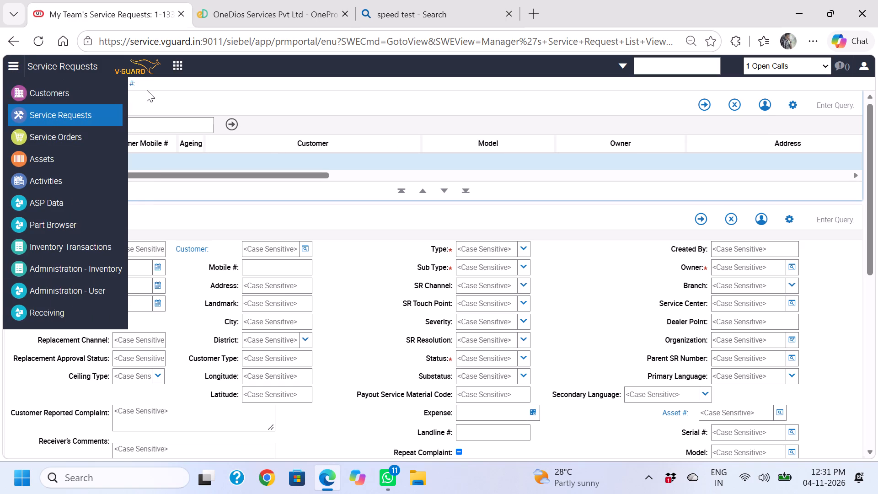
pyautogui.click(147, 90)
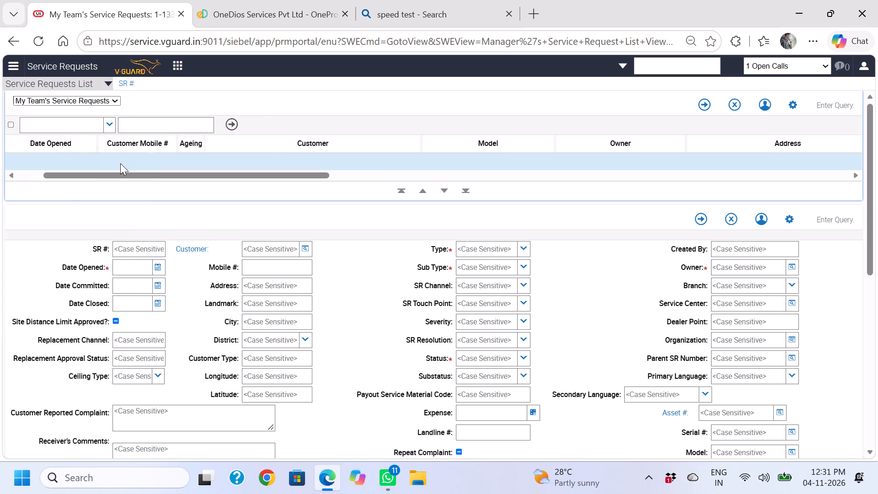
pyautogui.click(137, 179)
pyautogui.moveTo(145, 172); pyautogui.dragTo(289, 172)
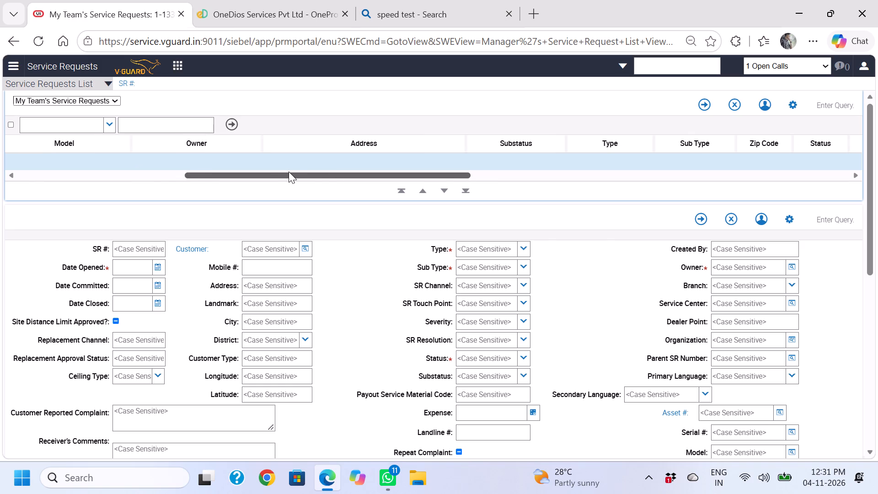
pyautogui.moveTo(289, 172); pyautogui.dragTo(72, 175)
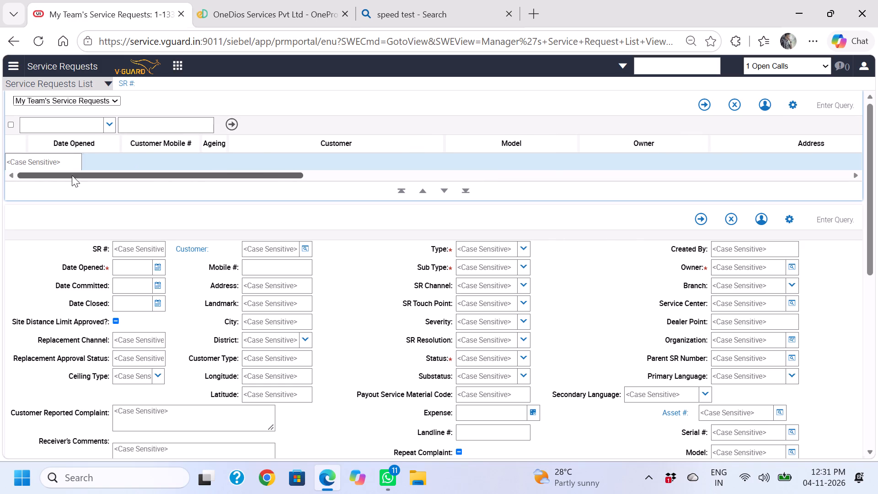
pyautogui.moveTo(72, 175); pyautogui.dragTo(352, 195)
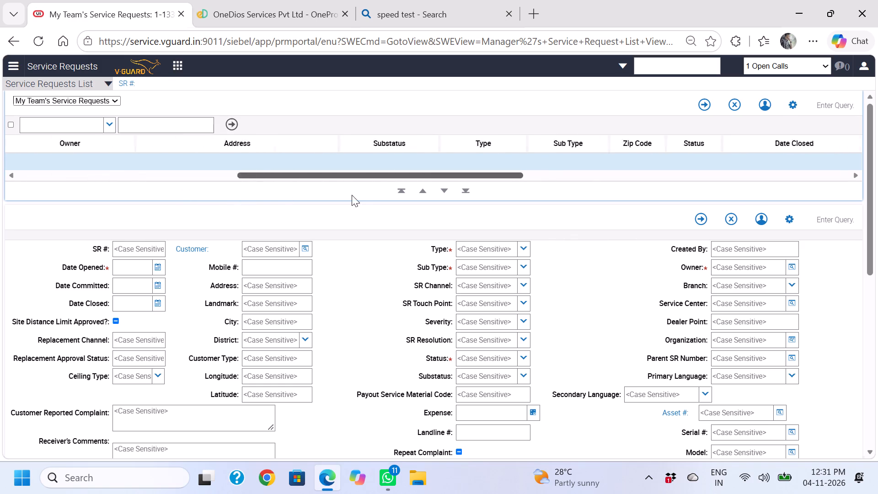
pyautogui.moveTo(352, 195); pyautogui.dragTo(580, 210)
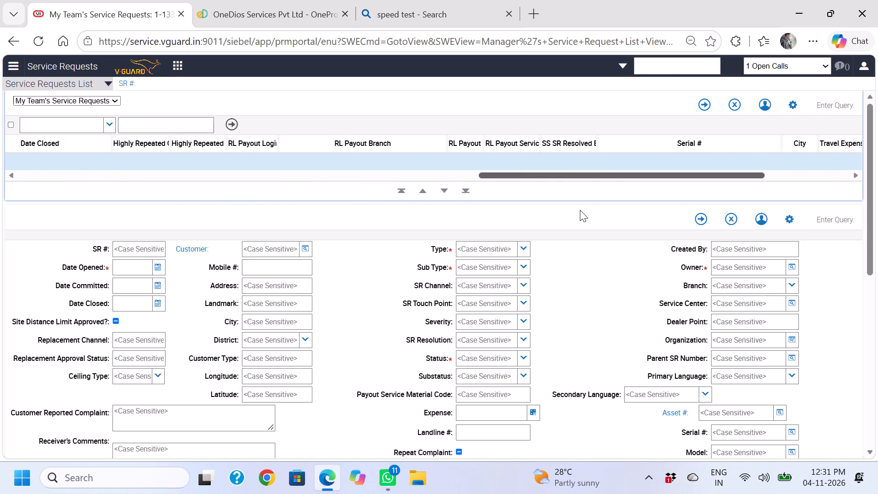
pyautogui.moveTo(580, 210); pyautogui.dragTo(774, 213)
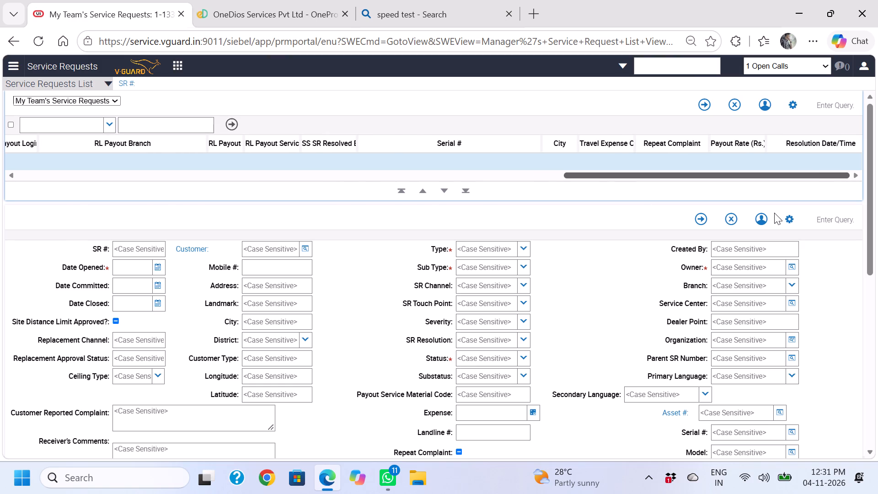
pyautogui.moveTo(774, 213); pyautogui.dragTo(0, 213)
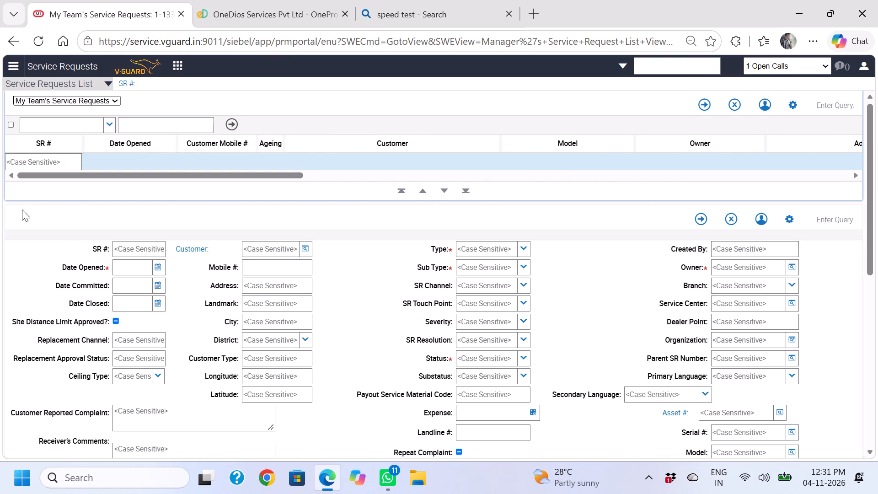
pyautogui.moveTo(207, 175); pyautogui.dragTo(302, 188)
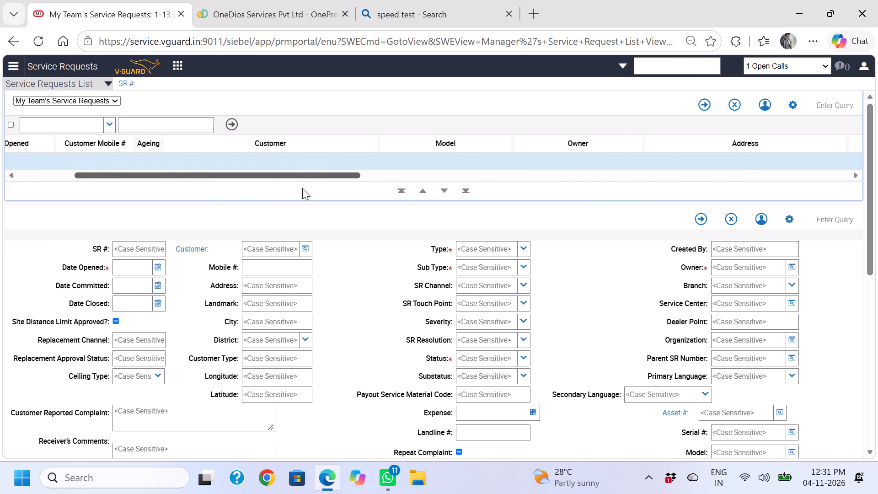
pyautogui.moveTo(302, 188); pyautogui.dragTo(501, 204)
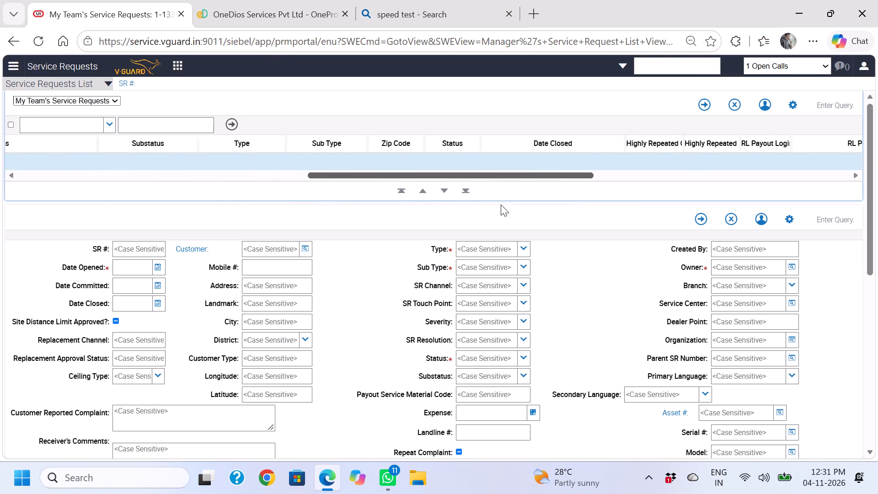
pyautogui.moveTo(501, 204); pyautogui.dragTo(735, 218)
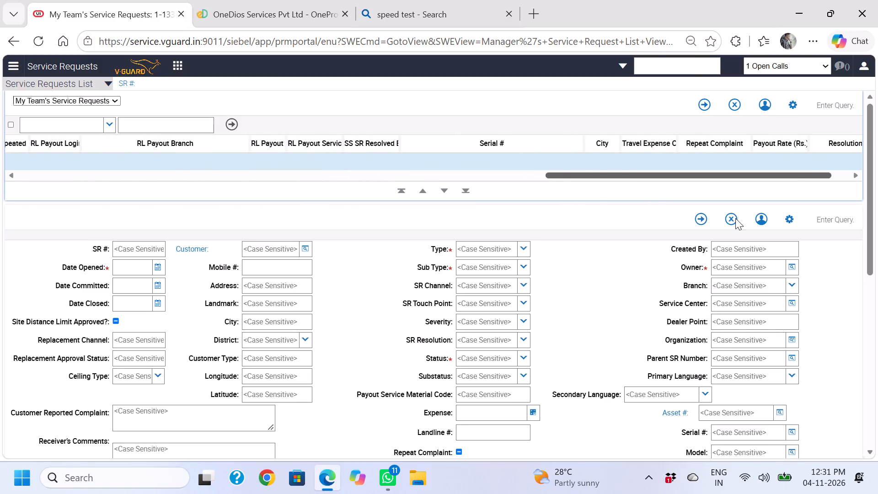
pyautogui.moveTo(735, 218); pyautogui.dragTo(66, 188)
# Query All Service Requests for records with Date Closed >=1/10/2026 and <=31/10/2026.
pyautogui.click(12, 69)
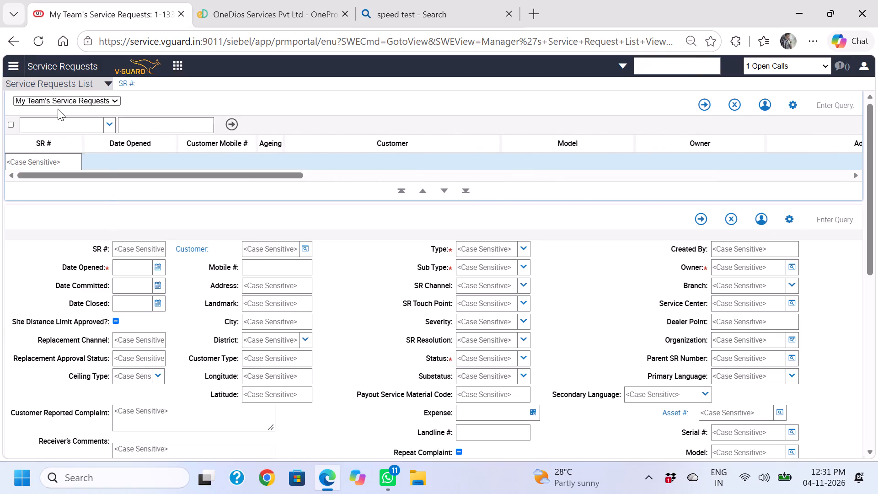
pyautogui.click(48, 110)
pyautogui.click(51, 110)
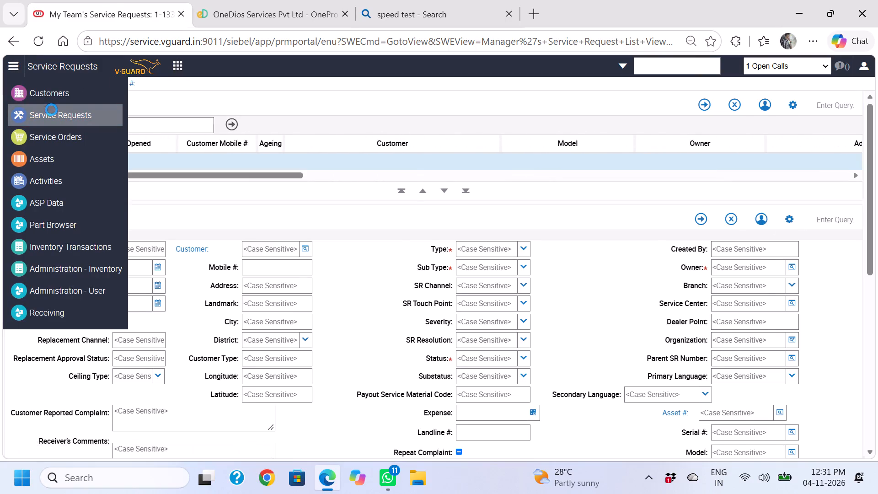
pyautogui.click(58, 103)
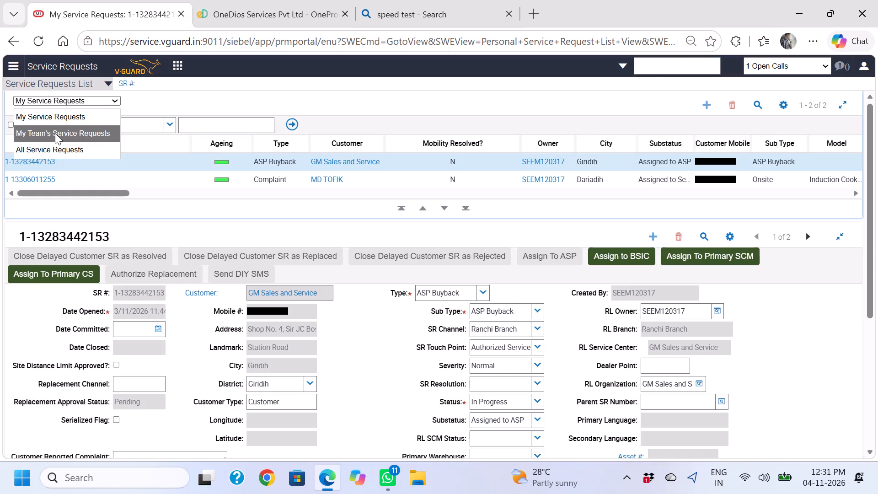
pyautogui.click(51, 145)
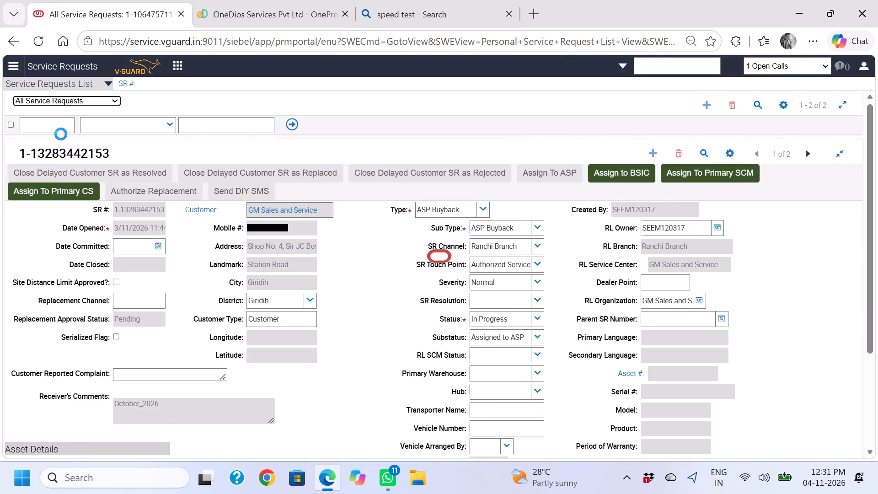
pyautogui.click(736, 105)
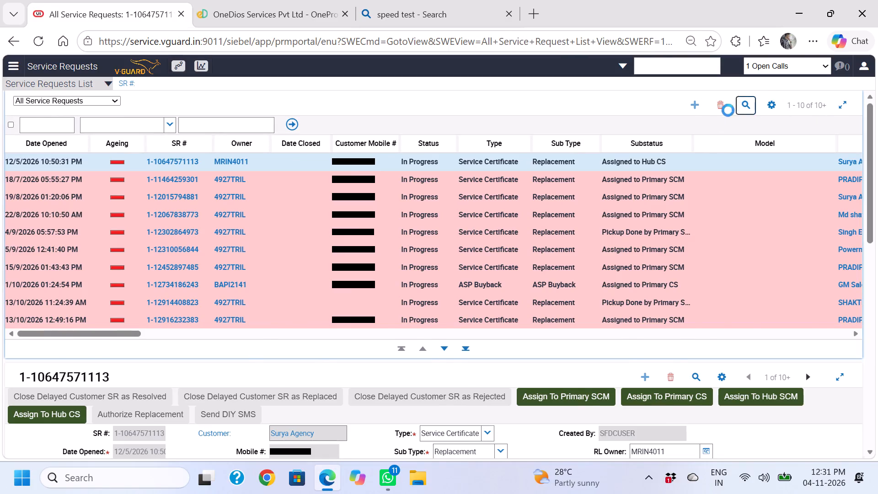
pyautogui.click(320, 162)
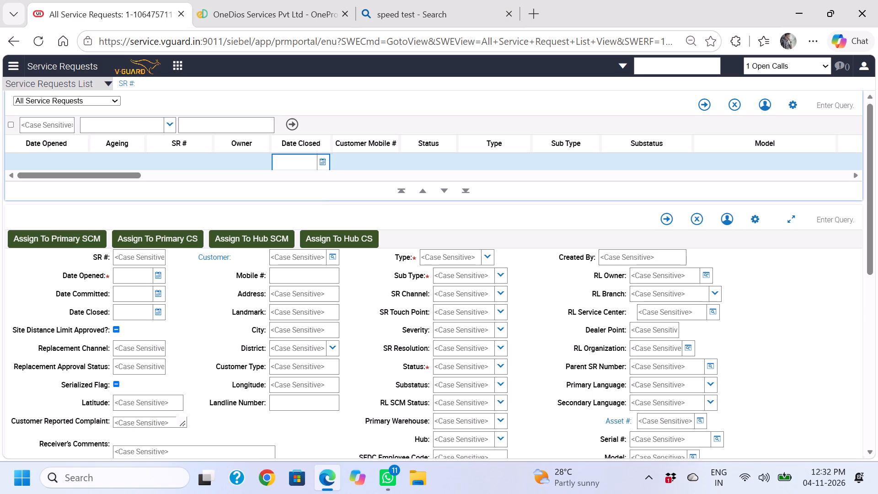
pyautogui.write('>=')
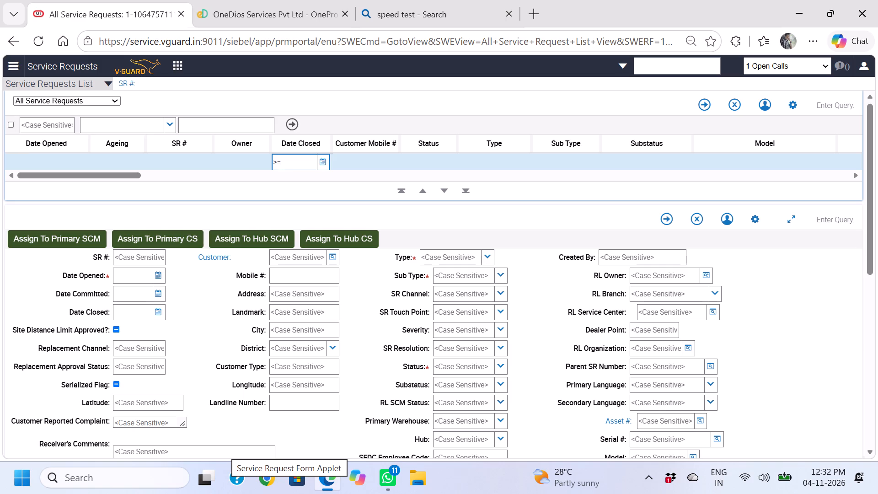
pyautogui.write('1/')
pyautogui.write('10')
pyautogui.write('/2026 and <=31/10/2026')
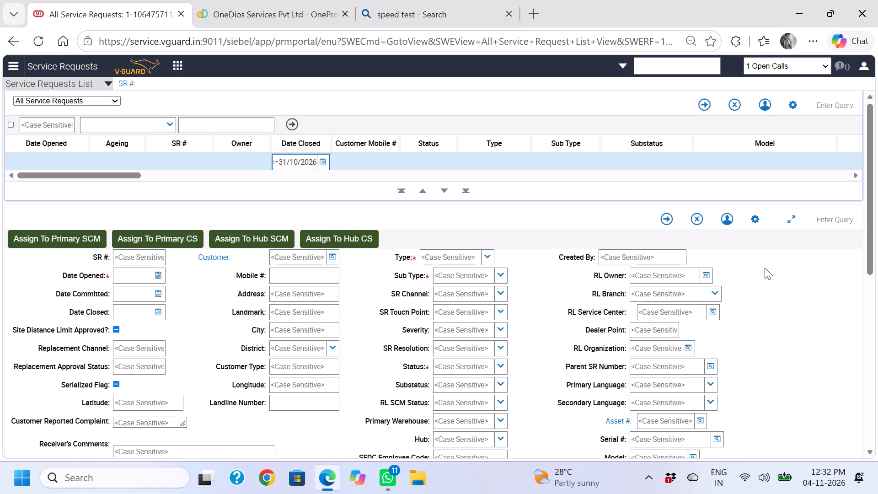
pyautogui.click(703, 100)
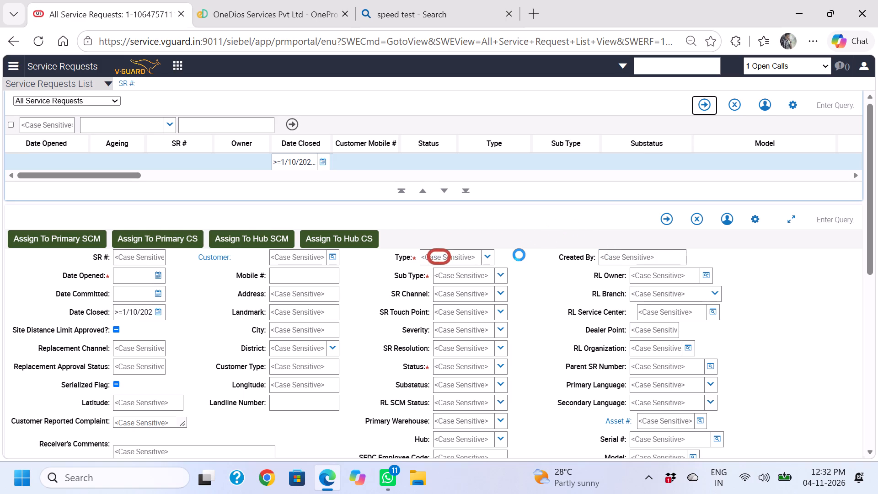
pyautogui.scroll(-2, 517, 255)
pyautogui.scroll(3, 517, 255)
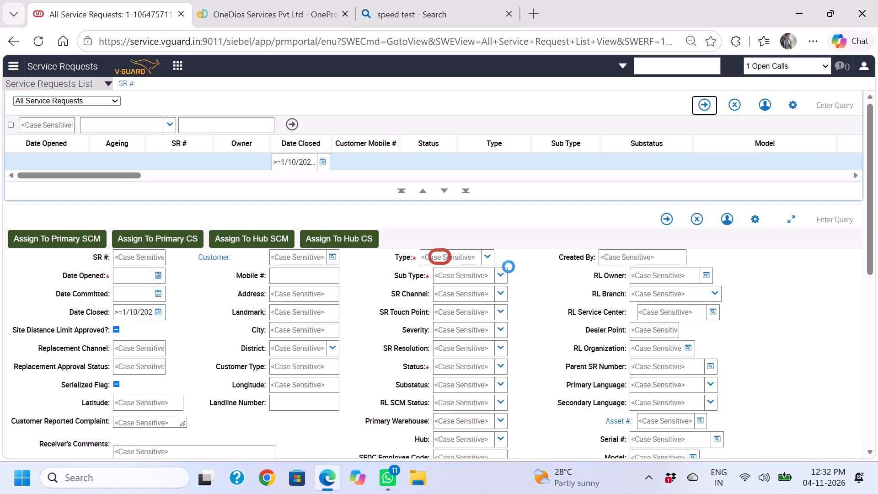
pyautogui.scroll(-1, 509, 264)
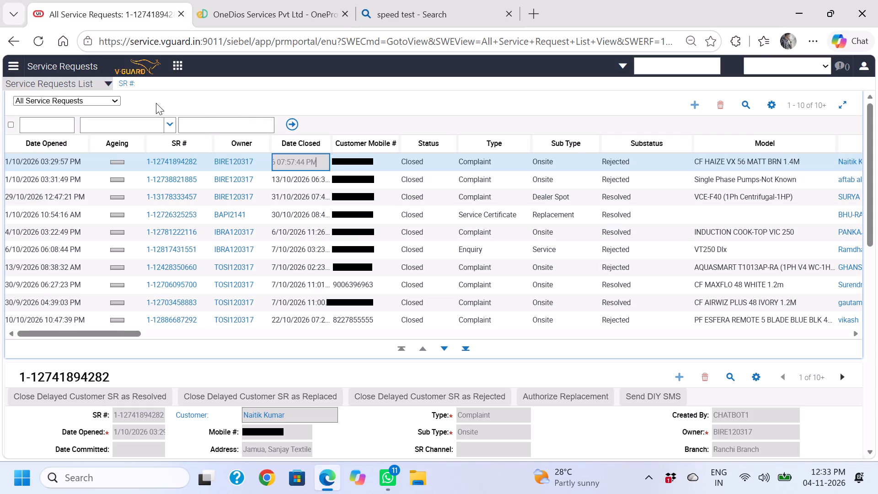
# Run the SR Report with EXCEL output on the filtered list of closed service requests.
pyautogui.click(179, 69)
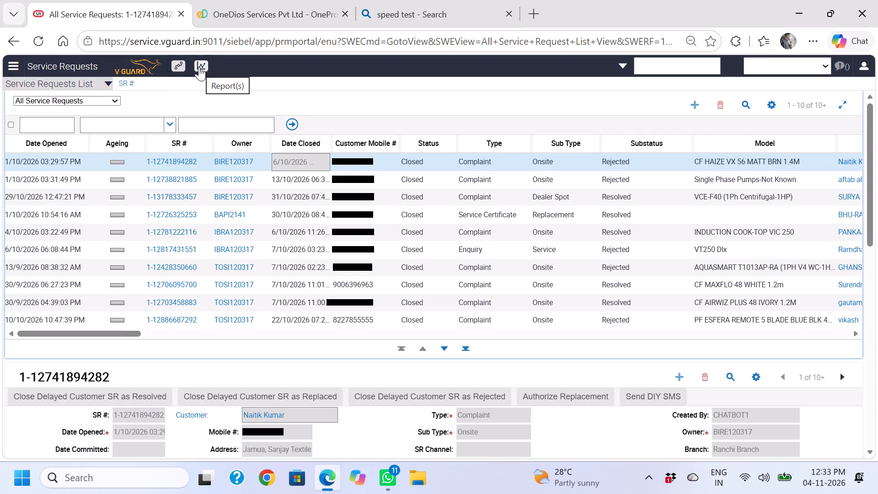
pyautogui.click(199, 67)
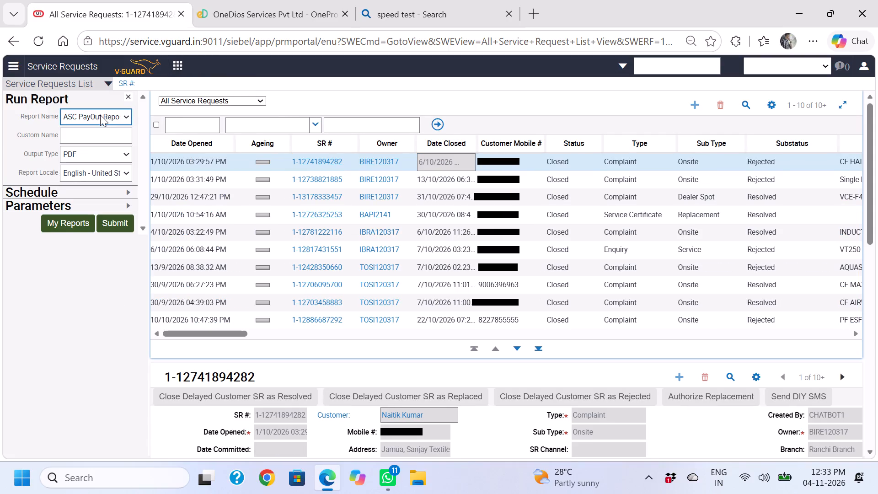
pyautogui.click(94, 115)
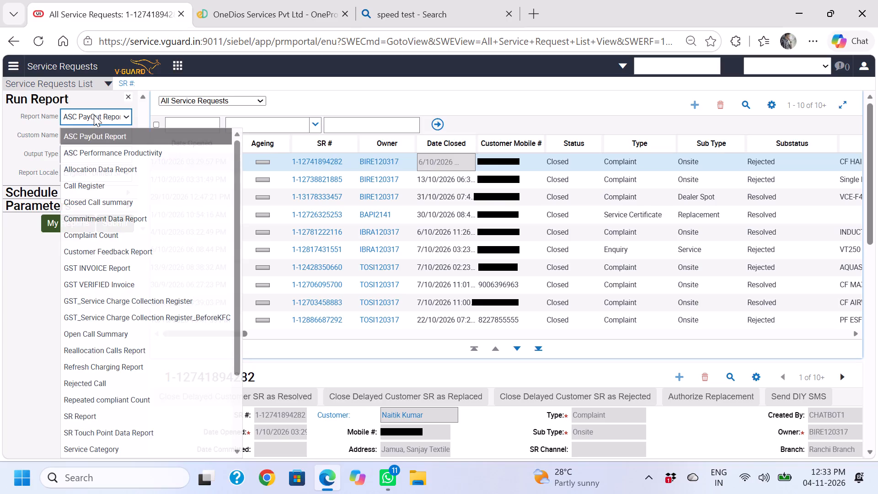
pyautogui.scroll(-1, 111, 214)
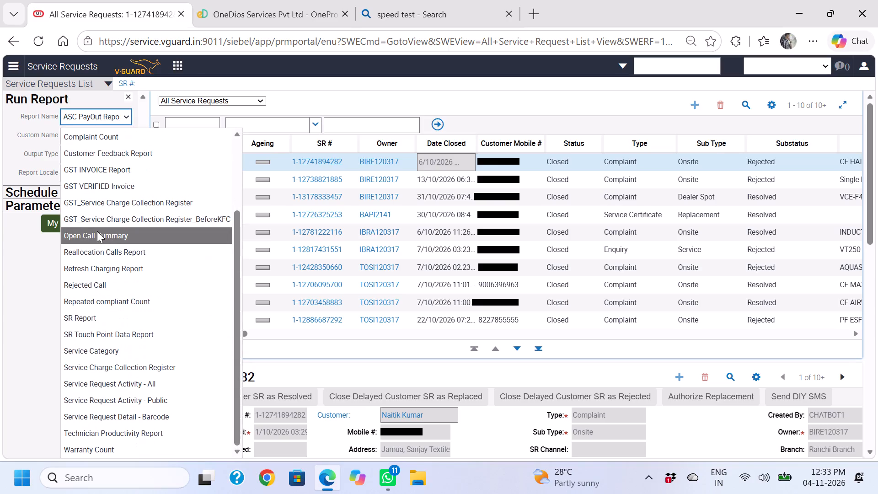
pyautogui.scroll(2, 110, 199)
pyautogui.scroll(-3, 111, 198)
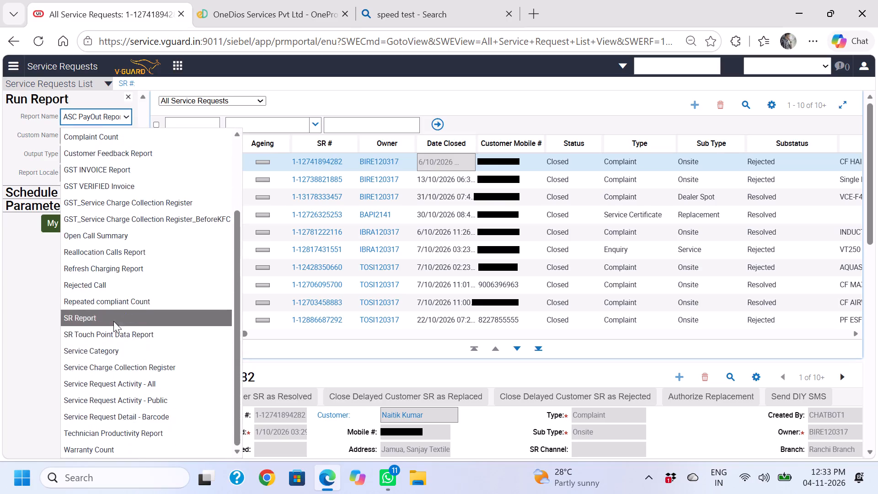
pyautogui.click(111, 323)
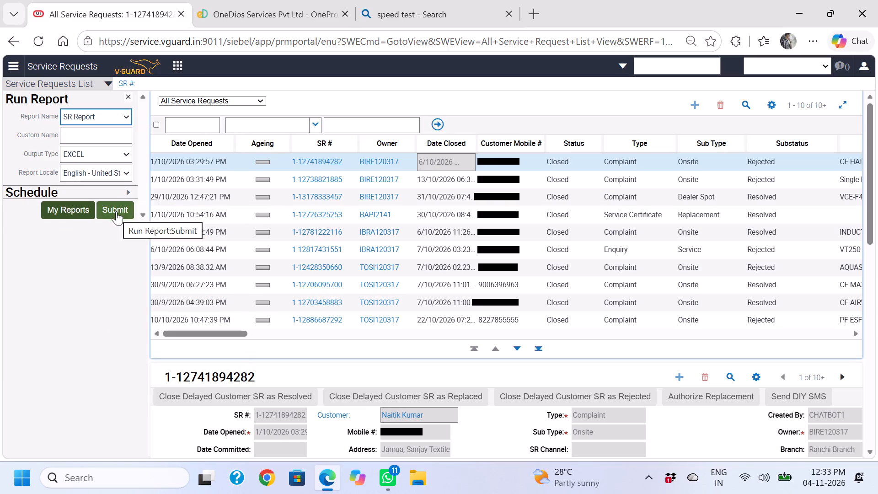
pyautogui.click(115, 206)
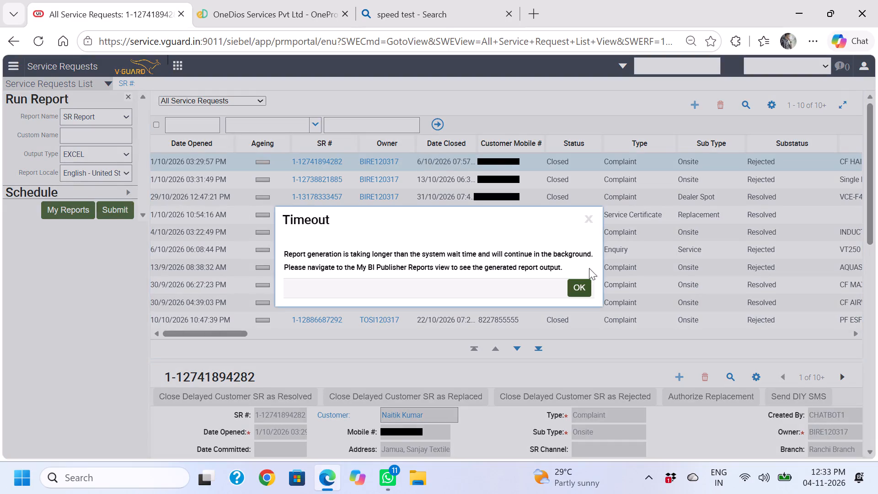
pyautogui.scroll(-1, 540, 277)
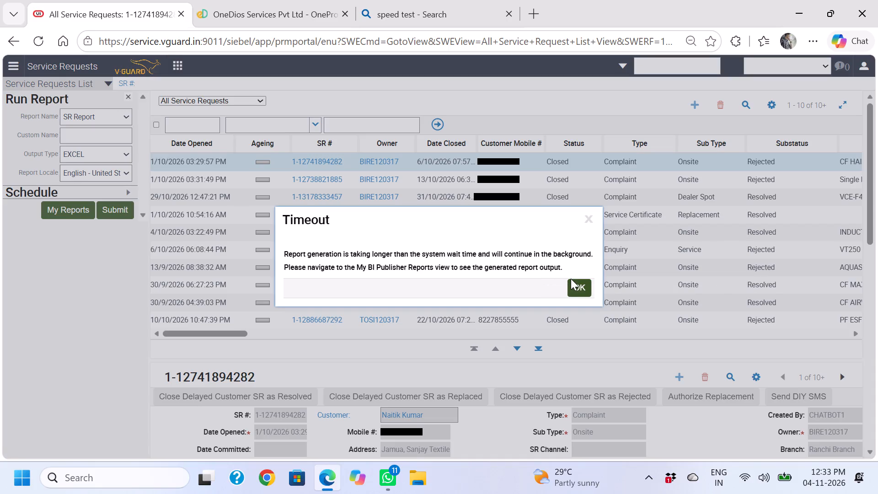
pyautogui.click(578, 282)
# Submit the same SR Report two more times with EXCEL output.
pyautogui.click(125, 213)
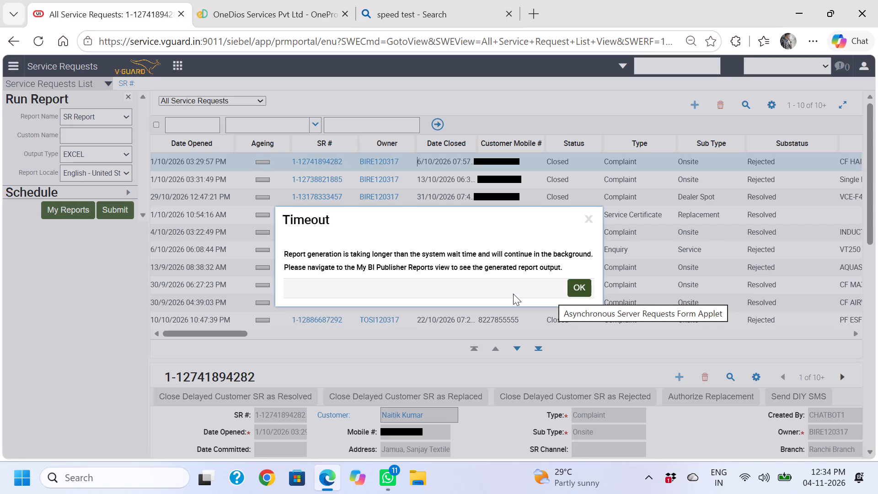
pyautogui.click(580, 284)
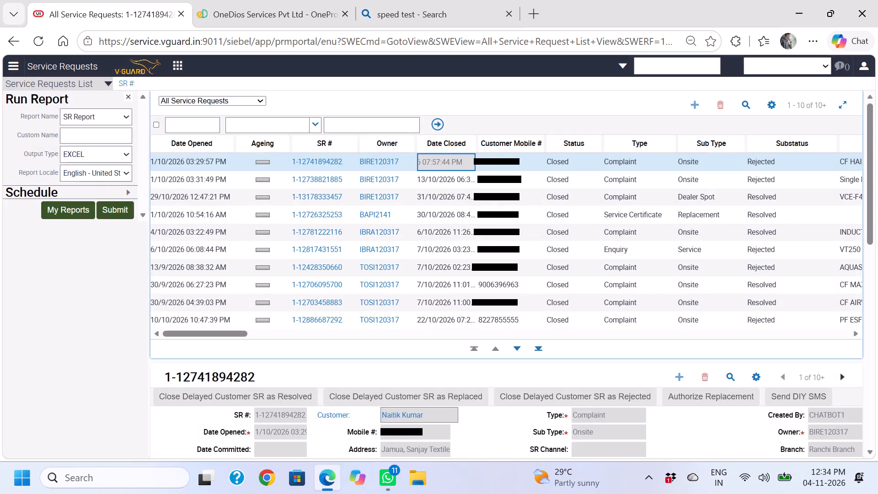
pyautogui.scroll(-3, 499, 287)
pyautogui.scroll(7, 489, 289)
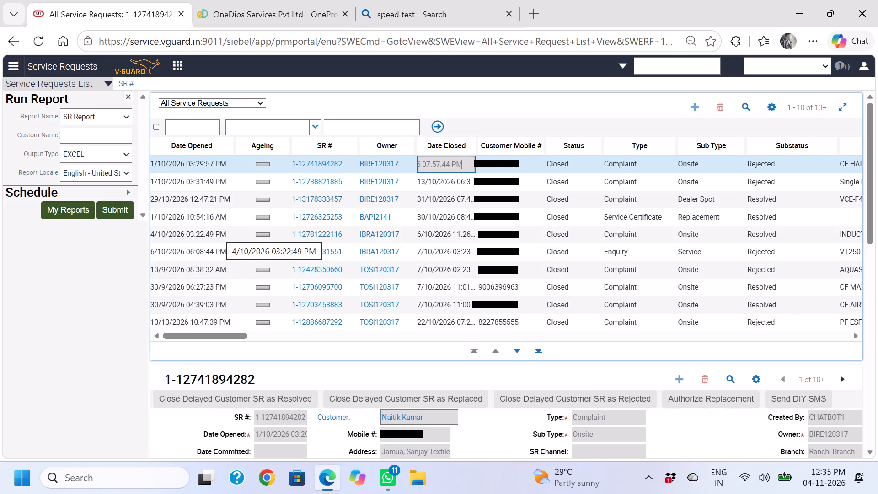
pyautogui.click(129, 206)
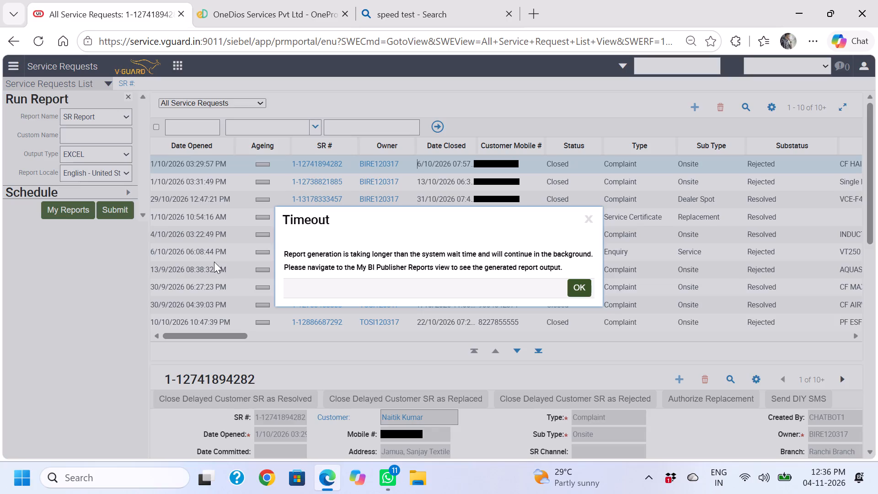
pyautogui.click(578, 283)
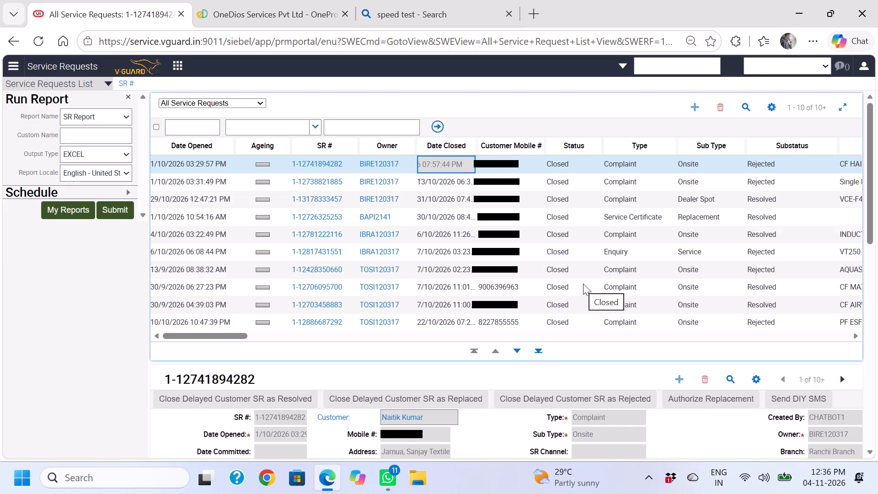
# Go to My Reports under BI Publisher Reports and download the SR Report created 4/11/2026 12:35:10 PM.
pyautogui.click(176, 76)
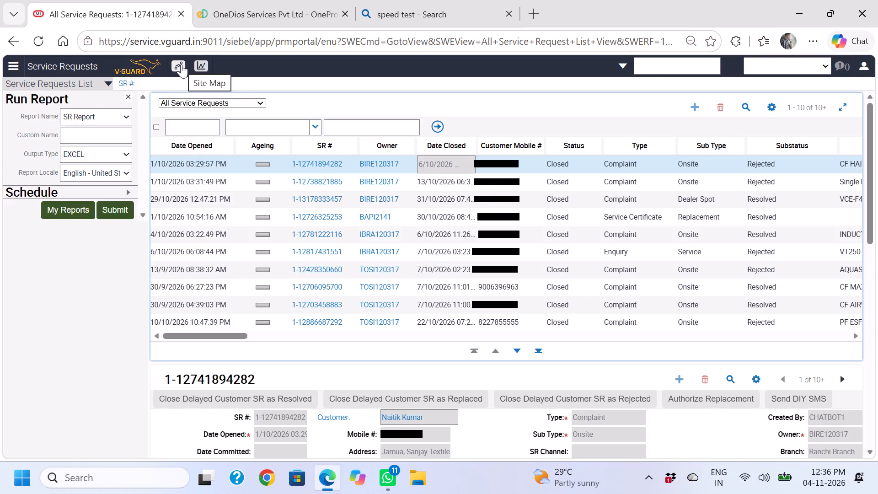
pyautogui.click(181, 64)
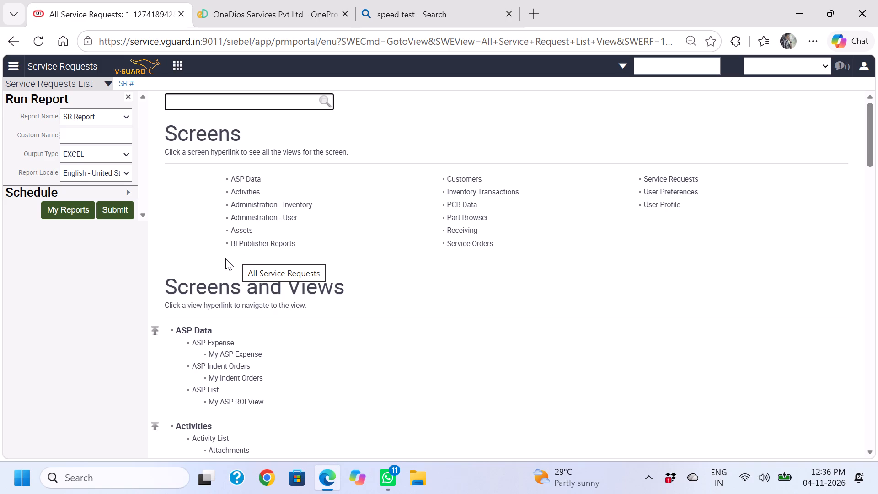
pyautogui.click(250, 244)
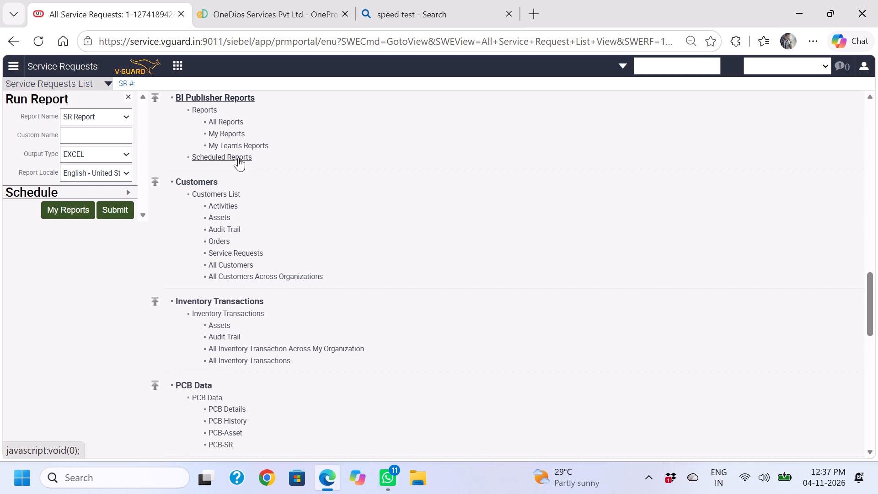
pyautogui.click(215, 97)
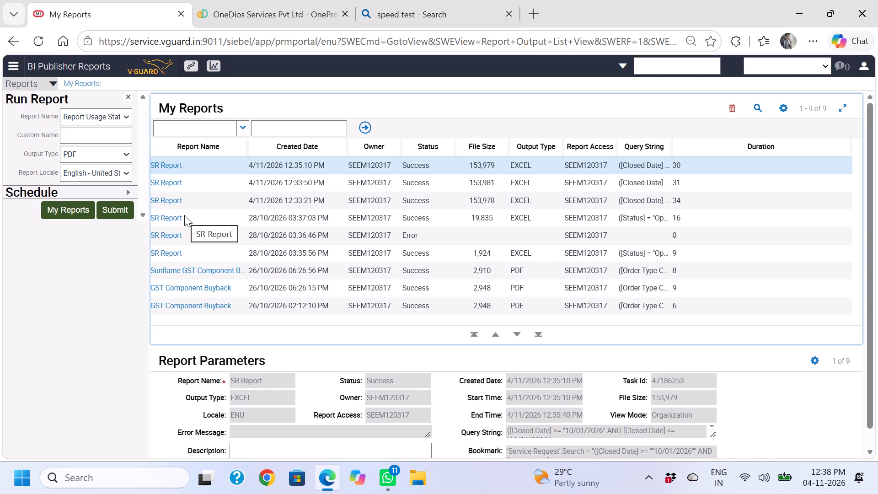
pyautogui.click(169, 170)
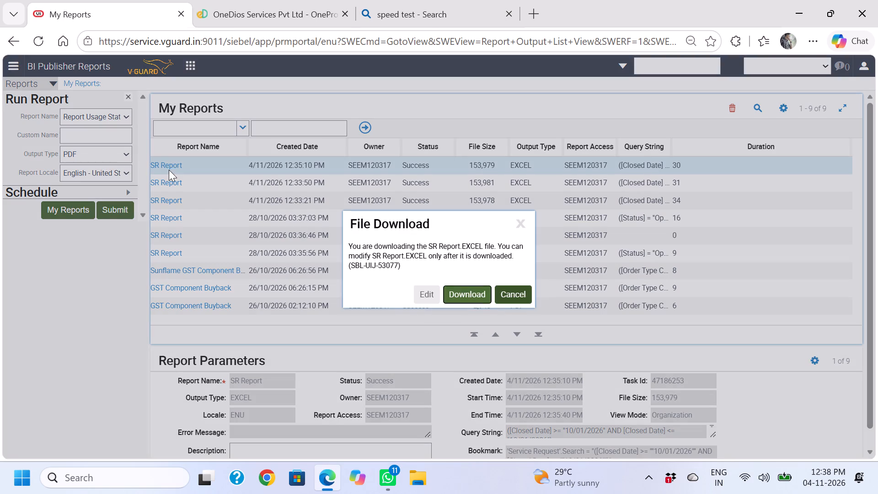
pyautogui.click(472, 288)
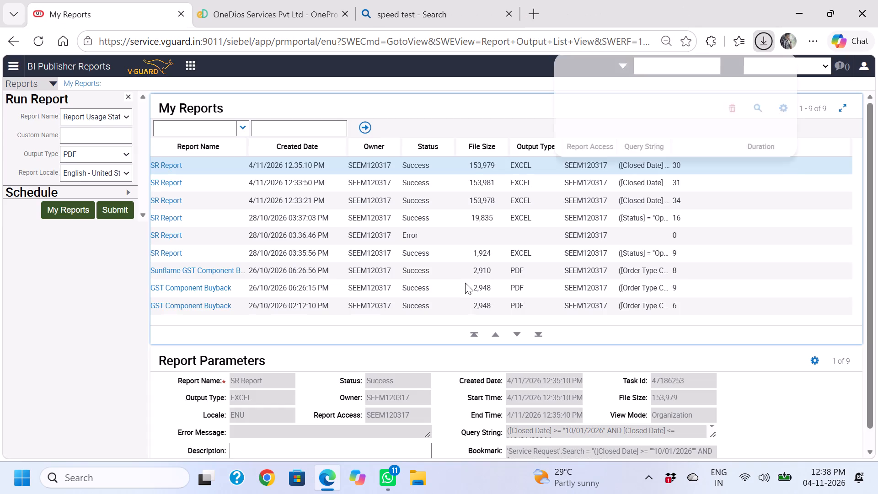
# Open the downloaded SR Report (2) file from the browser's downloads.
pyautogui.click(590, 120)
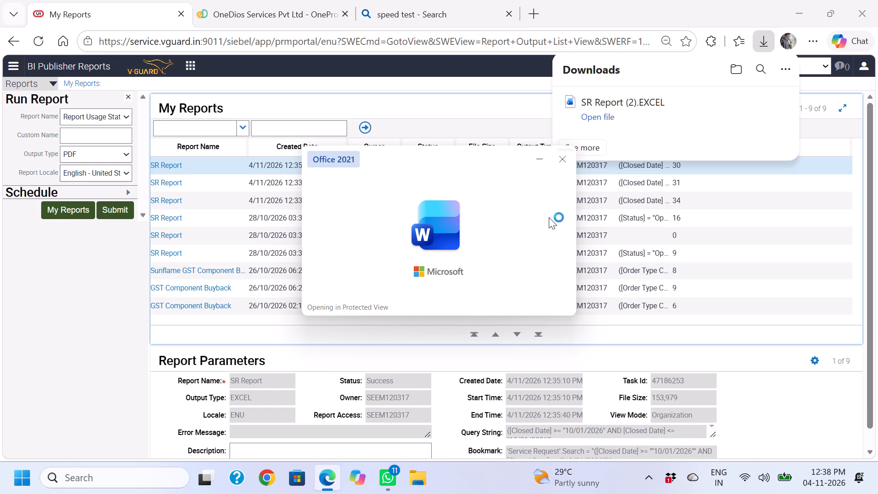
# Switch to Excel and open the recent workbook ODER BANA HAI 11.7,2026.
pyautogui.click(12, 486)
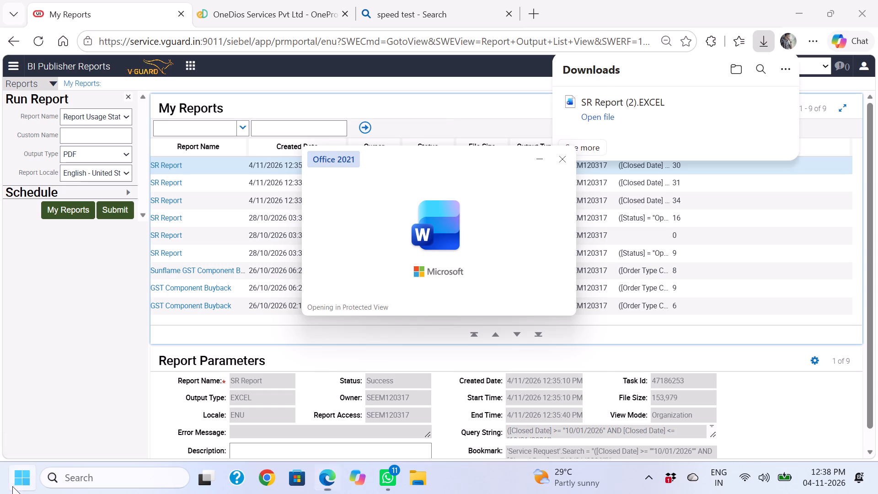
pyautogui.click(186, 156)
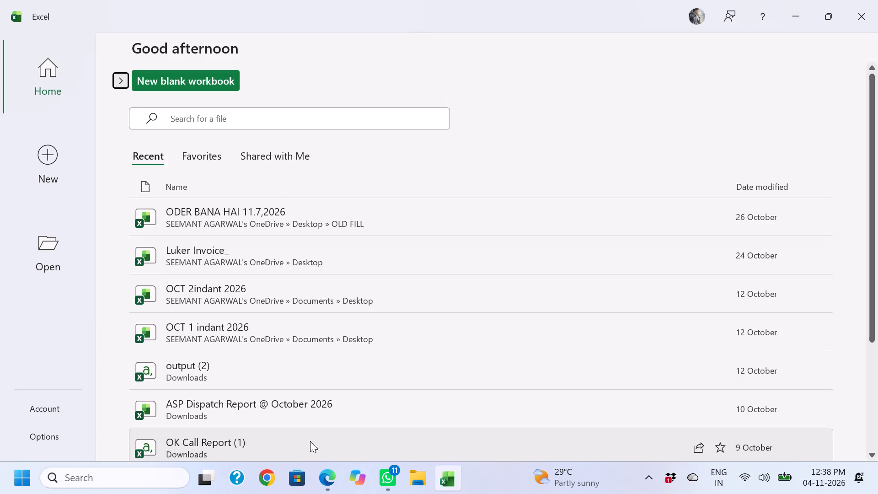
pyautogui.click(218, 221)
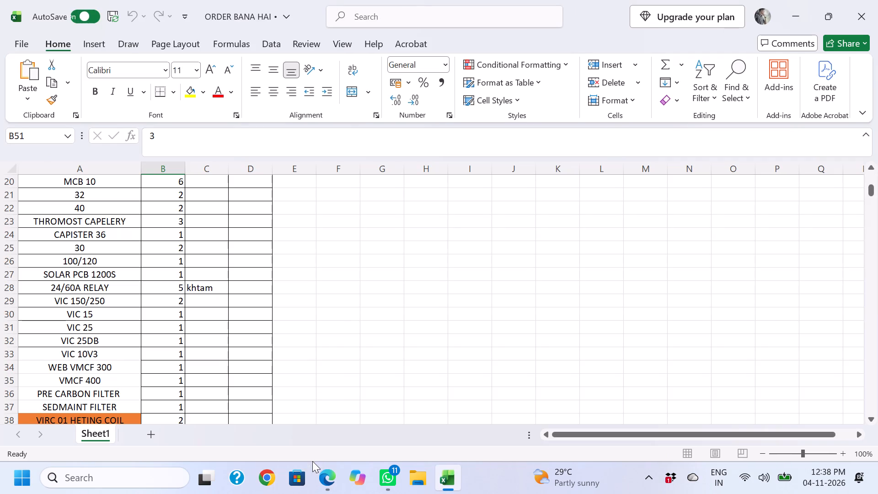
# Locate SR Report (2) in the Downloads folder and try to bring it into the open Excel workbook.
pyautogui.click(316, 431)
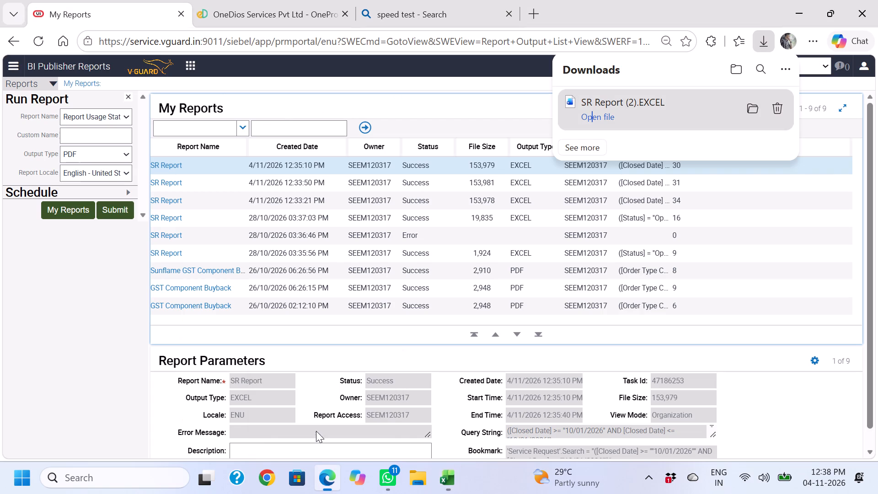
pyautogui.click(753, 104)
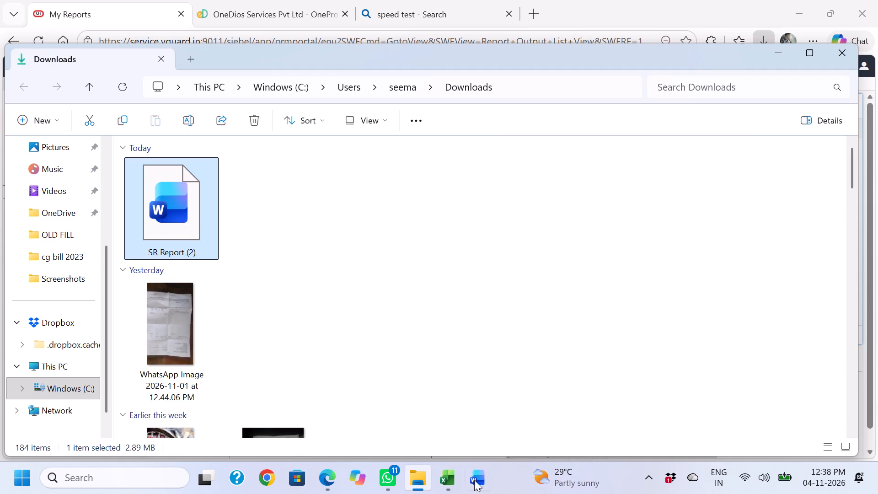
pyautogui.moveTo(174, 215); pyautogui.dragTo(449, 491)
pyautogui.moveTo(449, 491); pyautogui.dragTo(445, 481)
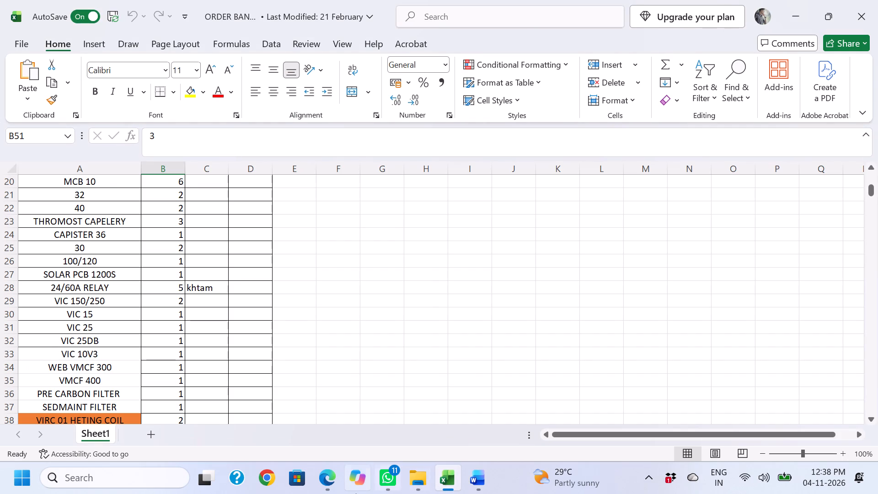
# Add a new blank sheet after Sheet1 in the order workbook.
pyautogui.click(146, 426)
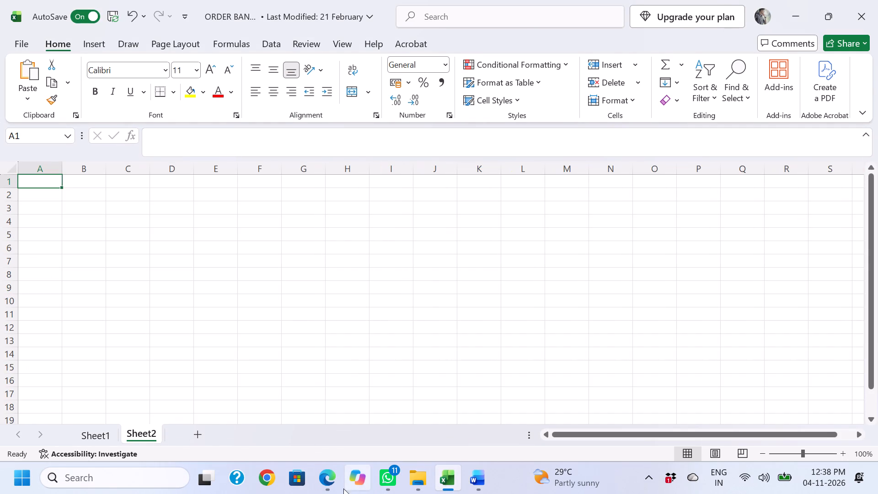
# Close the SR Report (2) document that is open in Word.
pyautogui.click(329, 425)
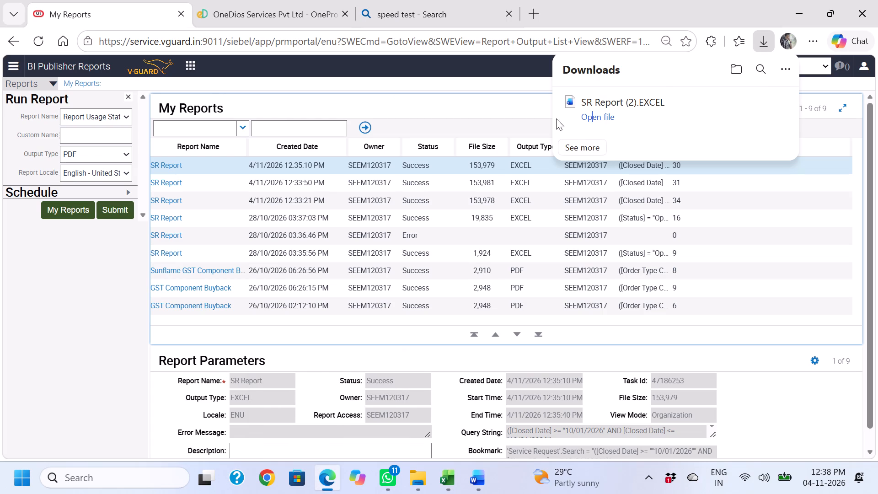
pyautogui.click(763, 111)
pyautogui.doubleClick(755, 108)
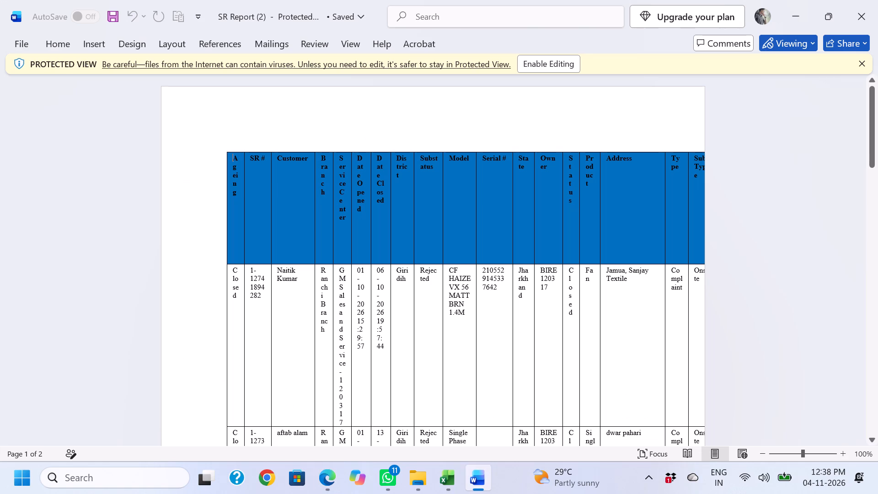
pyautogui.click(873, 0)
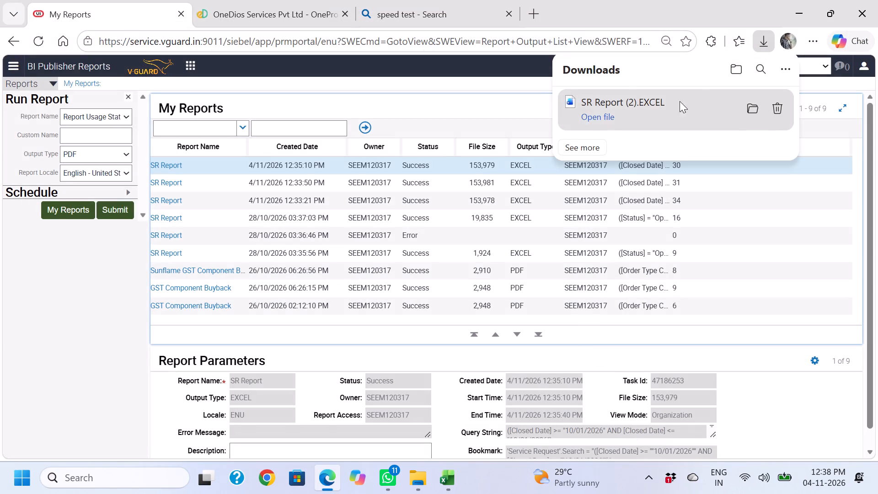
# Open SR Report (2) from the Downloads folder in Excel, accepting the format mismatch, and enable editing.
pyautogui.click(753, 113)
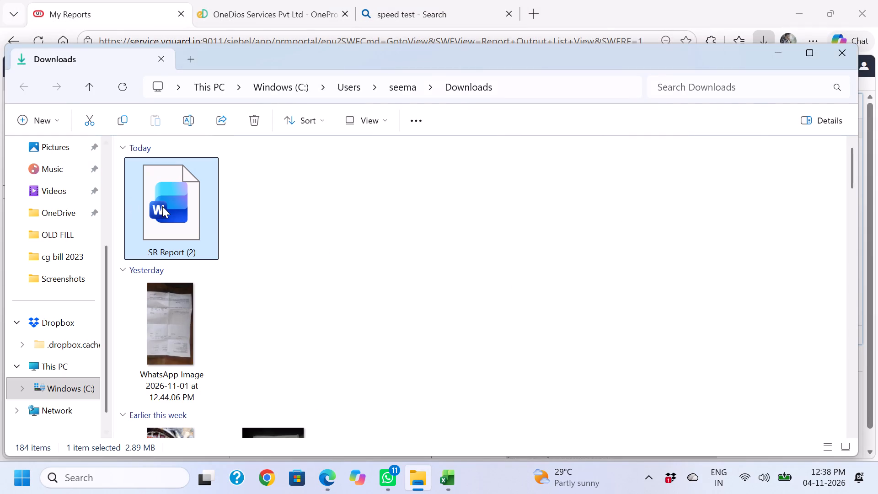
pyautogui.moveTo(162, 206); pyautogui.dragTo(418, 435)
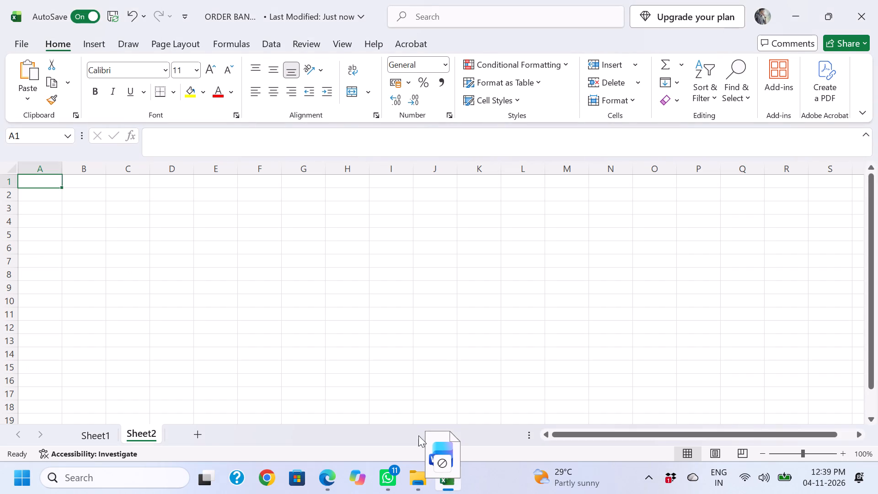
pyautogui.moveTo(418, 435); pyautogui.dragTo(317, 223)
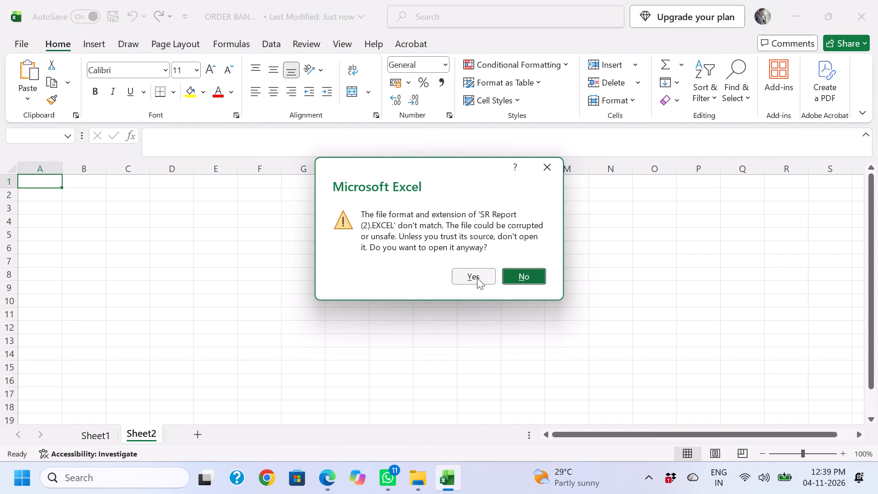
pyautogui.click(477, 278)
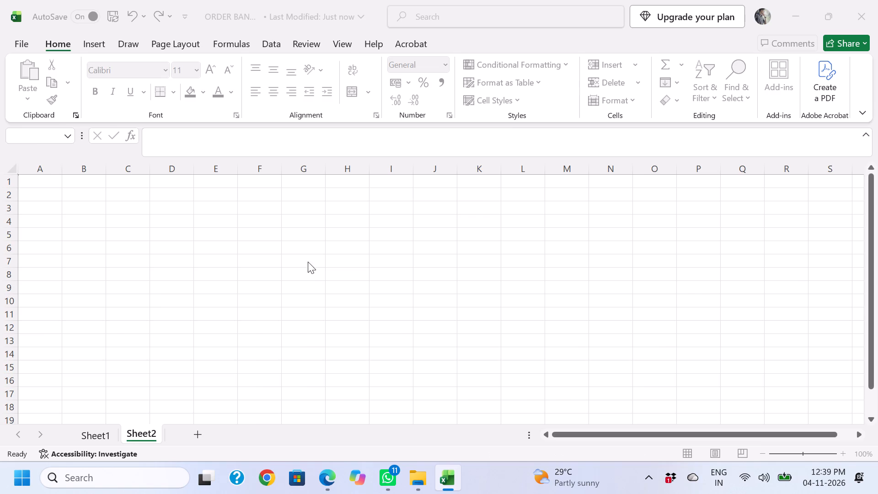
pyautogui.click(535, 61)
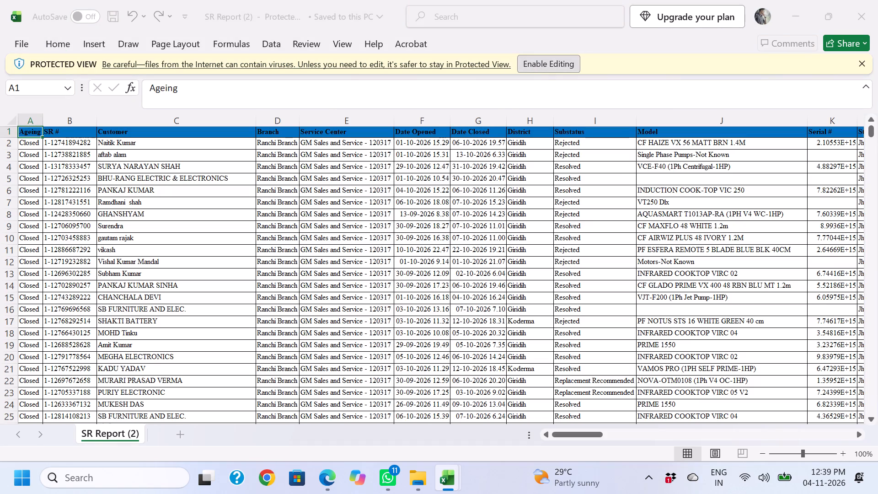
# Review the closed service requests in the SR Report (2) sheet down to the last row.
pyautogui.scroll(-1, 457, 281)
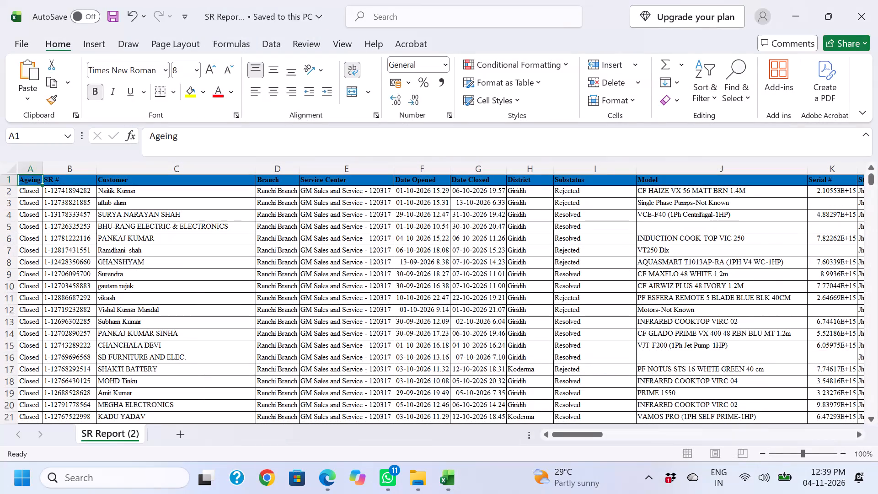
pyautogui.scroll(-4, 455, 284)
pyautogui.scroll(-13, 427, 318)
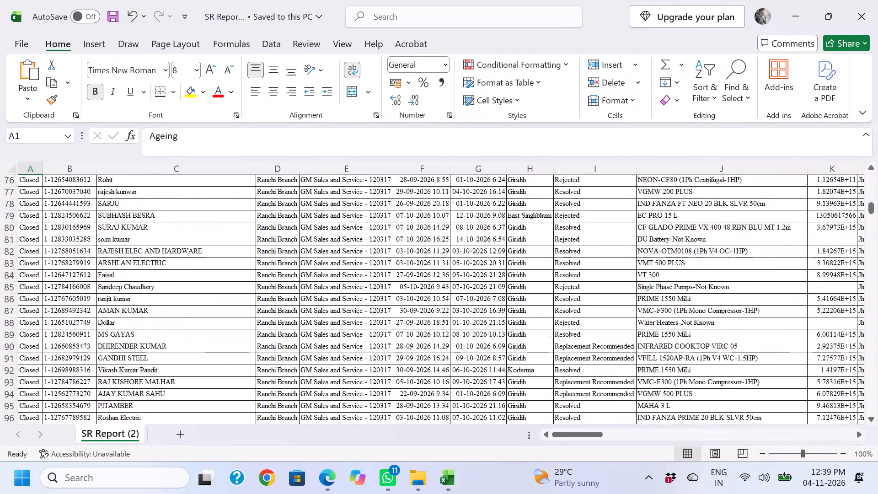
pyautogui.scroll(-20, 422, 328)
pyautogui.scroll(-8, 422, 328)
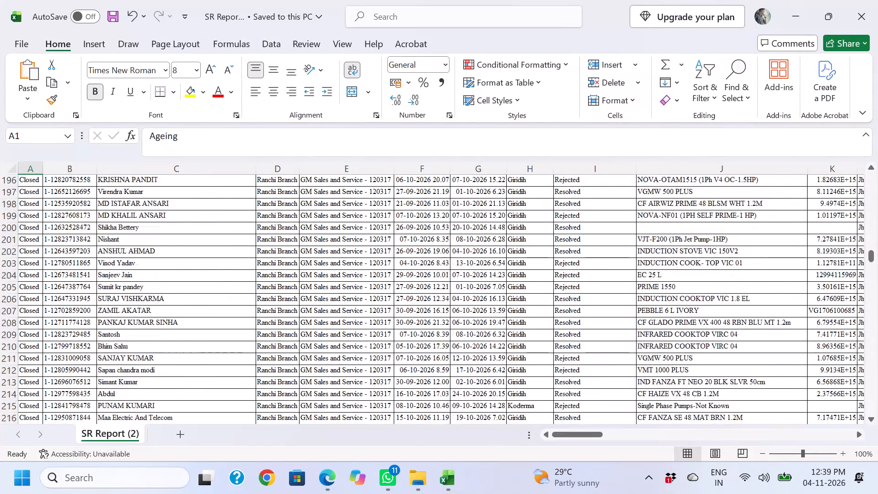
pyautogui.scroll(-14, 387, 340)
pyautogui.scroll(-12, 374, 342)
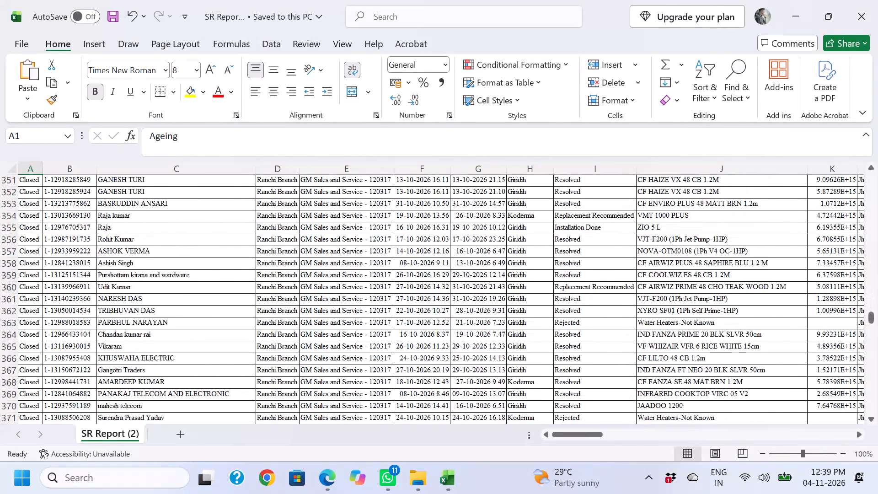
pyautogui.scroll(-20, 358, 342)
pyautogui.scroll(-12, 358, 342)
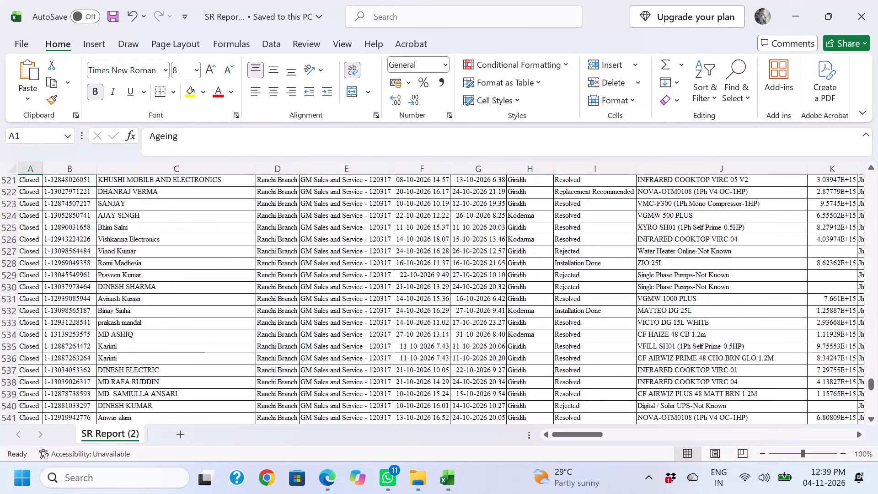
pyautogui.scroll(-14, 344, 339)
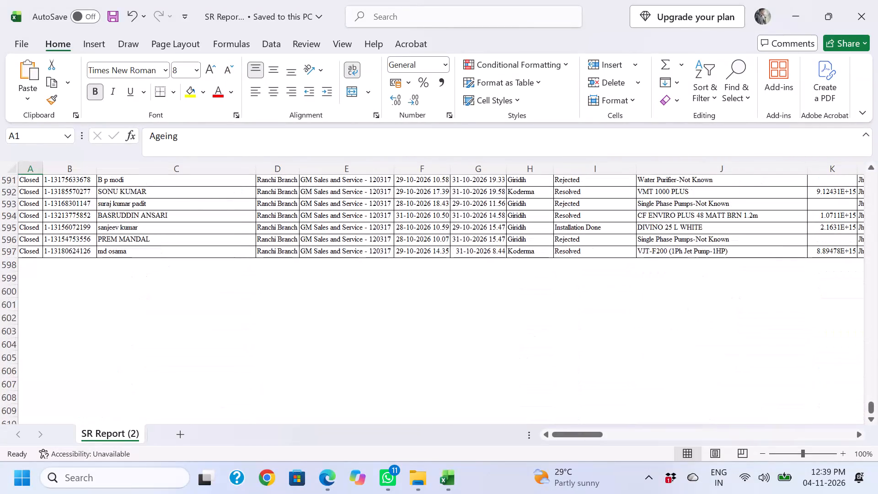
# Select the Listed Payout Rate column to check its total and examine the payout entries from the header row down.
pyautogui.moveTo(577, 432); pyautogui.dragTo(675, 436)
pyautogui.scroll(5, 653, 384)
pyautogui.scroll(16, 653, 383)
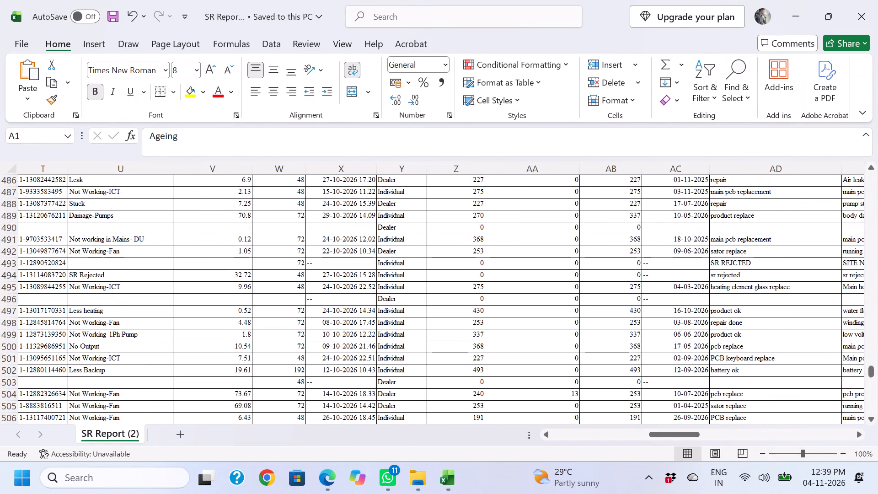
pyautogui.click(619, 177)
pyautogui.click(619, 173)
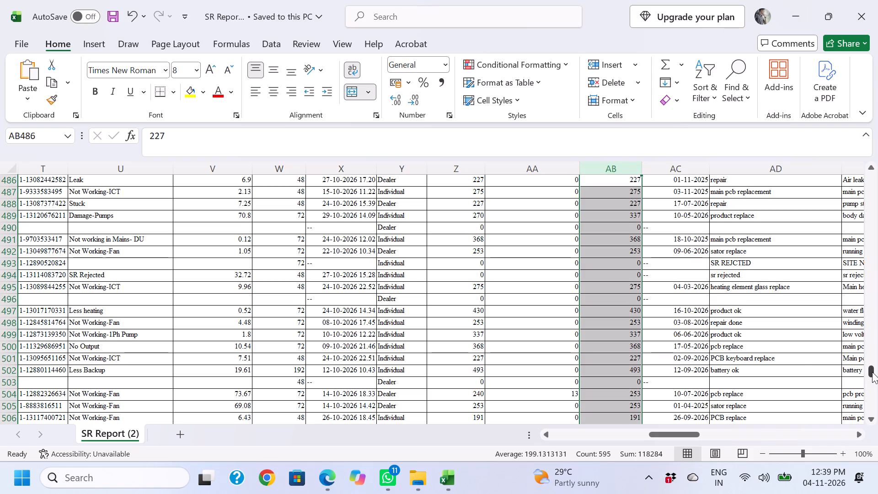
pyautogui.moveTo(872, 372); pyautogui.dragTo(843, 118)
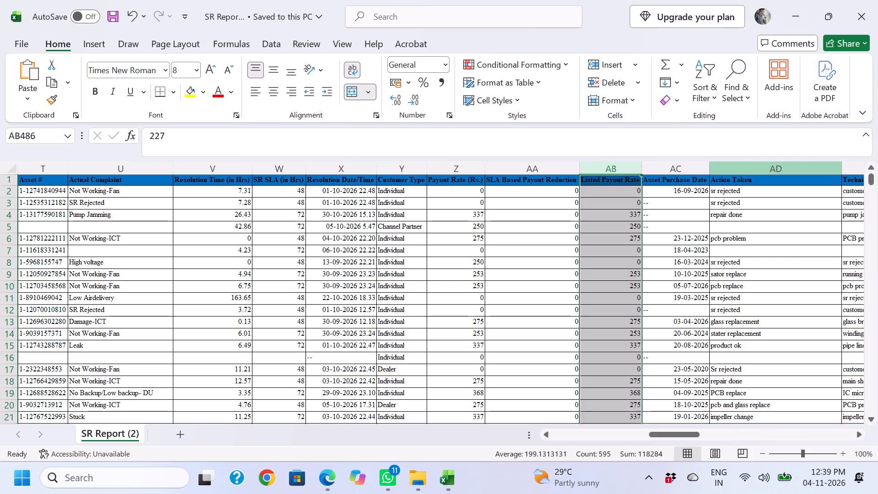
pyautogui.scroll(-8, 445, 354)
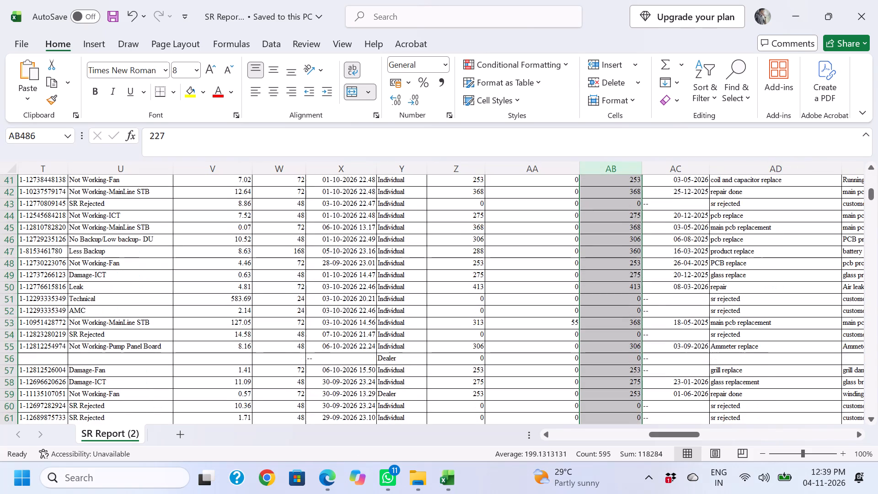
pyautogui.scroll(-15, 421, 385)
pyautogui.scroll(-20, 409, 389)
pyautogui.scroll(-18, 409, 389)
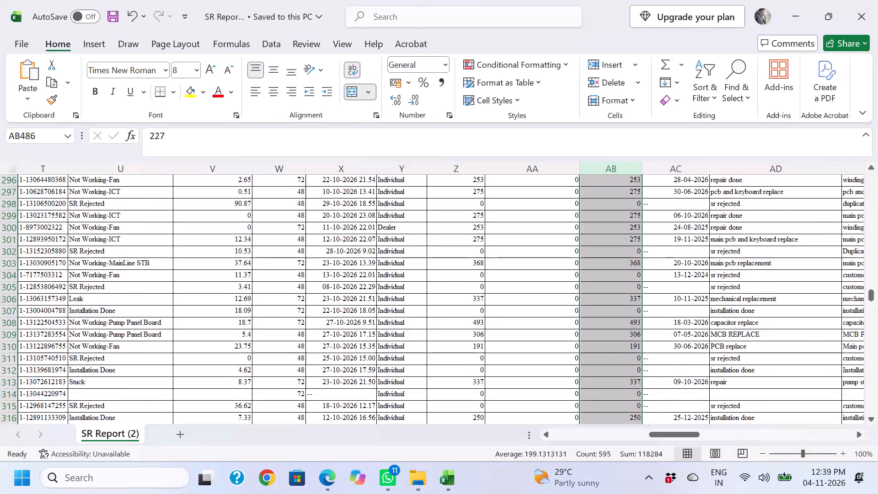
pyautogui.scroll(-11, 386, 407)
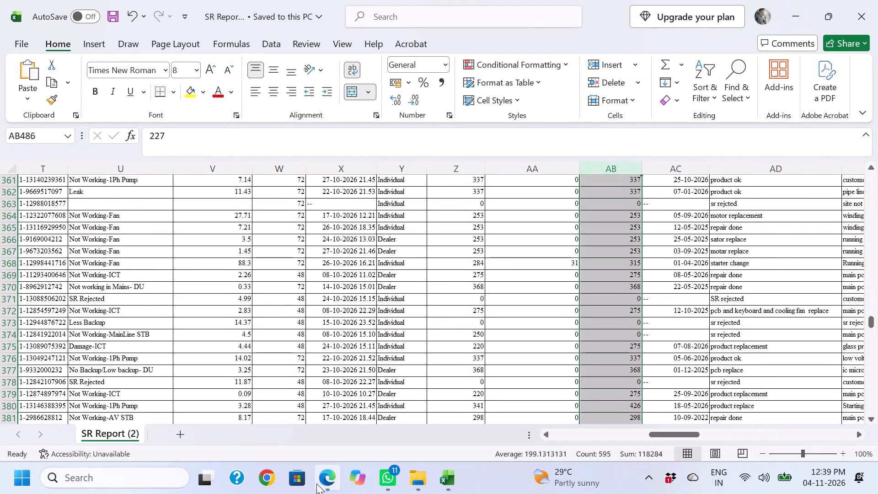
# Switch to the V-Guard portal in Edge and open the Service Requests screen.
pyautogui.click(320, 412)
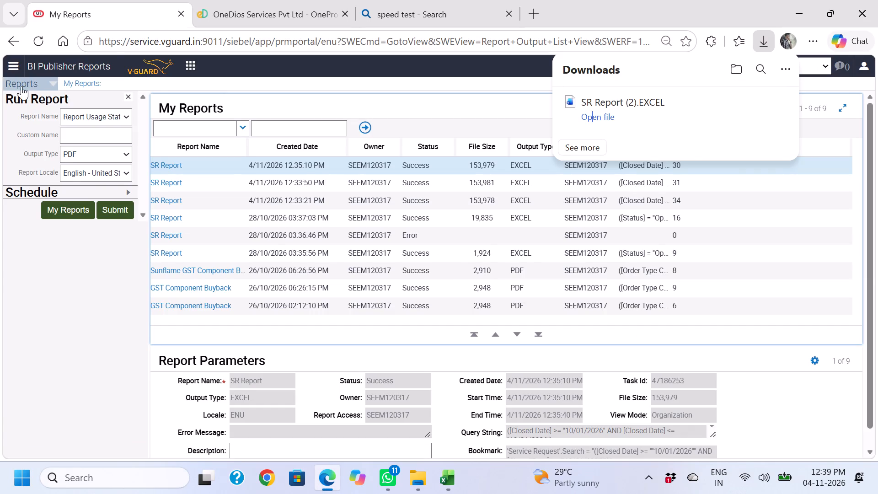
pyautogui.click(7, 70)
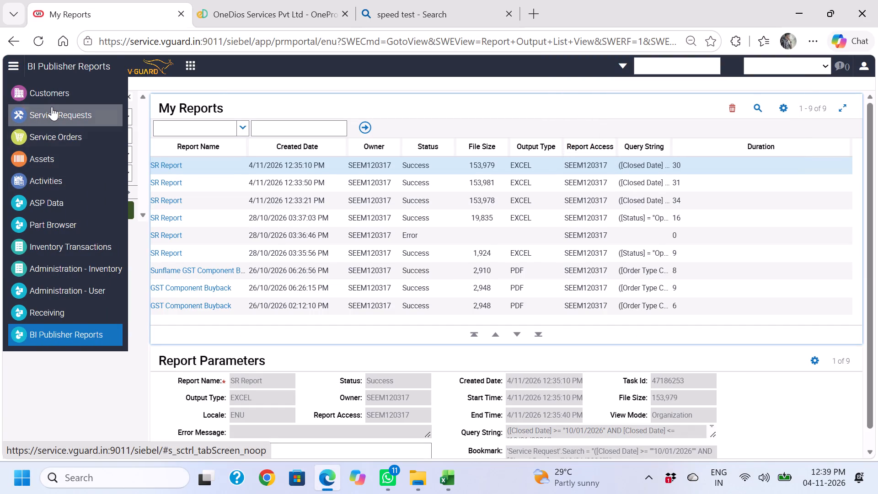
pyautogui.click(45, 108)
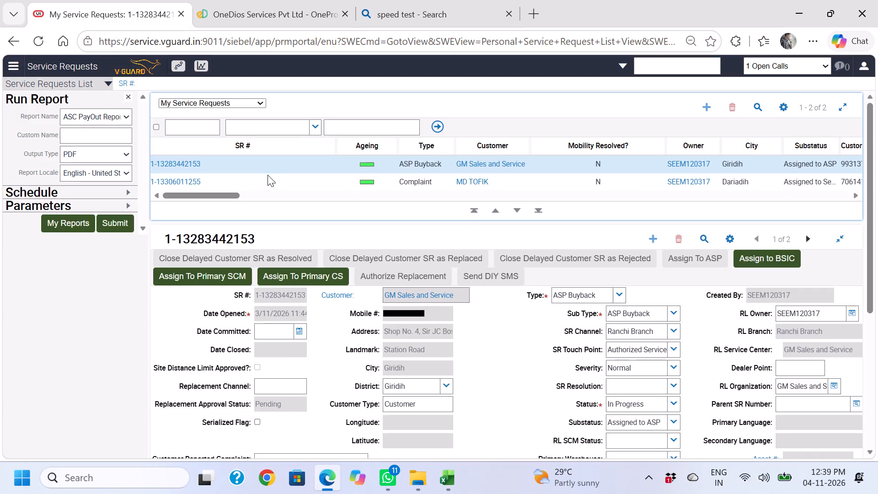
pyautogui.click(268, 170)
pyautogui.click(268, 185)
pyautogui.scroll(-2, 463, 231)
pyautogui.scroll(2, 463, 234)
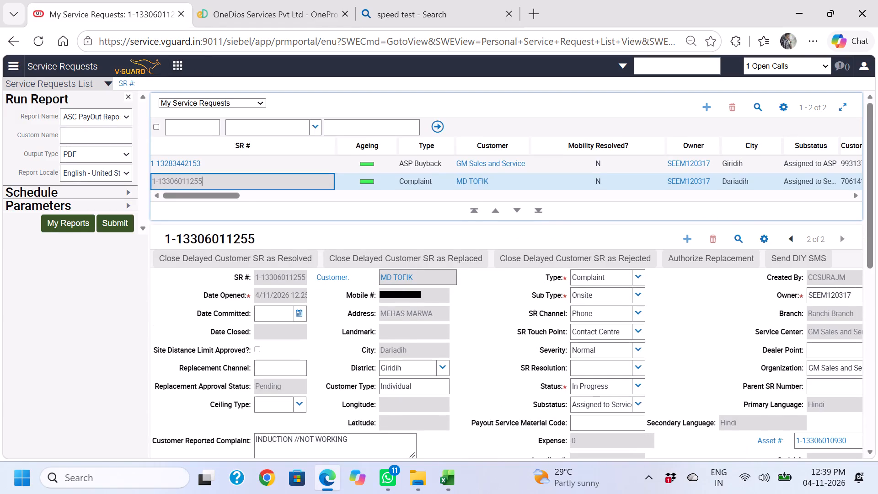
pyautogui.moveTo(853, 294); pyautogui.dragTo(749, 304)
pyautogui.press('BackSpace')
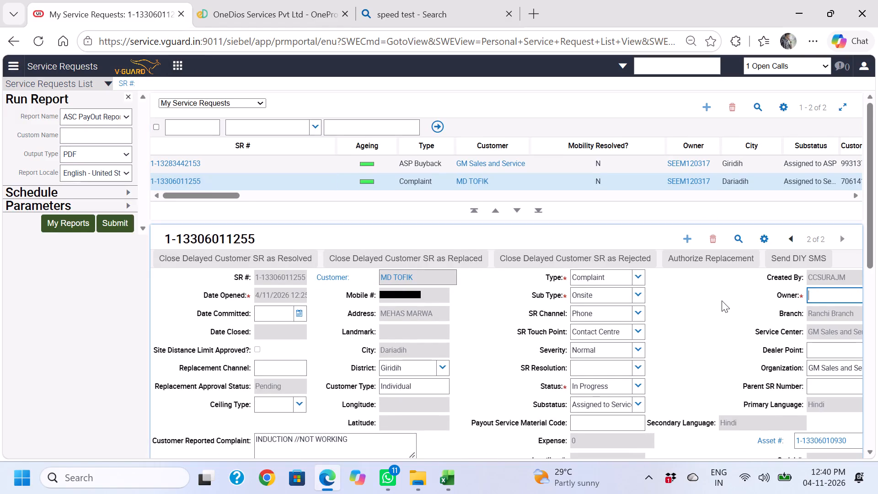
pyautogui.press('b')
pyautogui.click(780, 207)
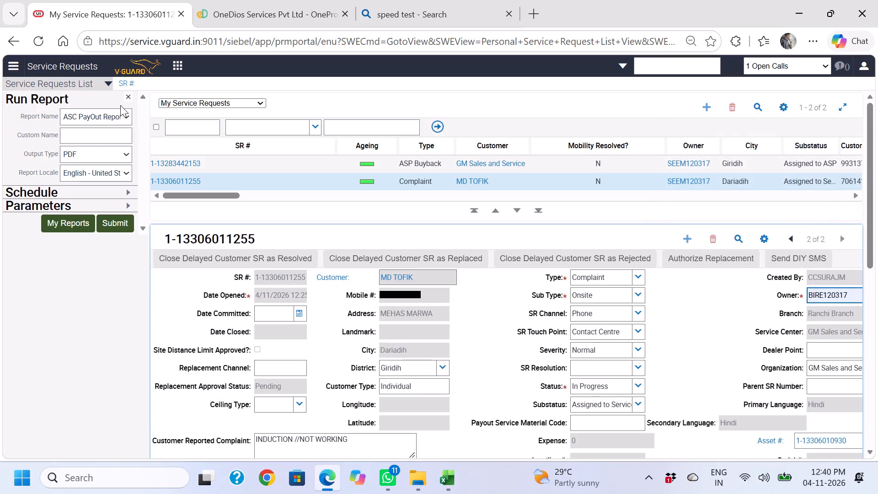
pyautogui.click(187, 98)
pyautogui.click(192, 108)
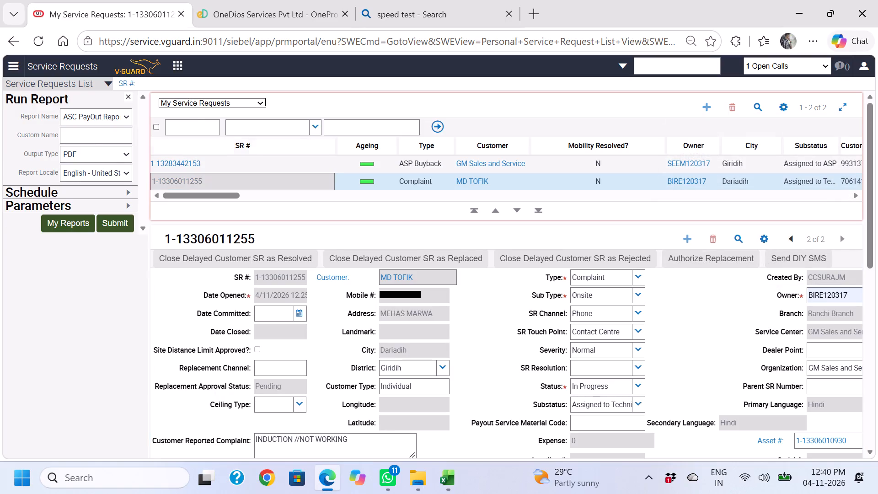
# Show the My Team's Service Requests list.
pyautogui.click(195, 99)
pyautogui.click(189, 138)
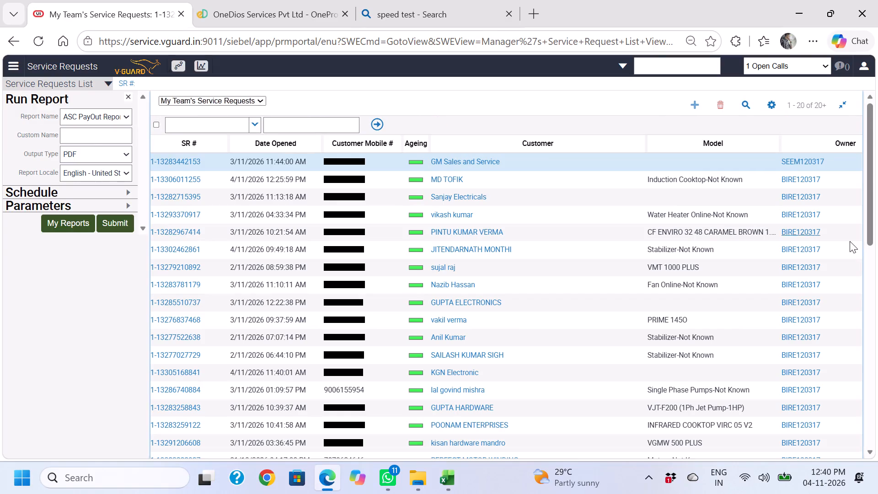
# Switch the list to All Service Requests.
pyautogui.click(213, 102)
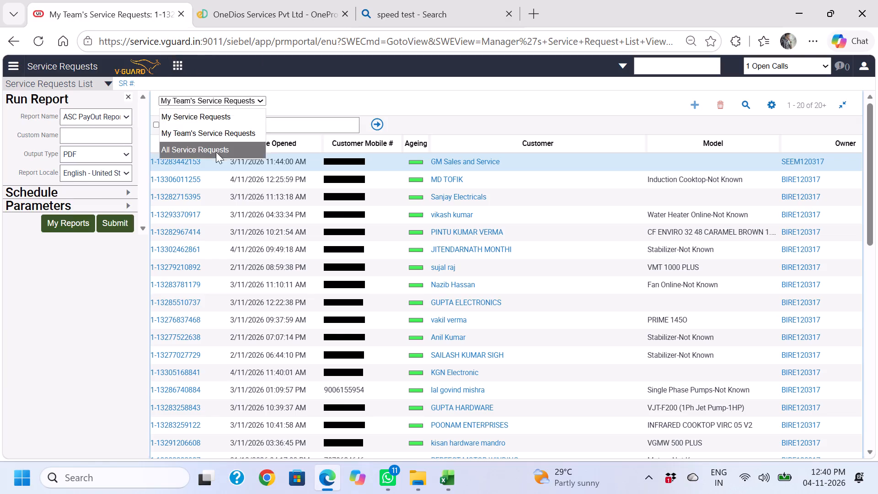
pyautogui.click(211, 152)
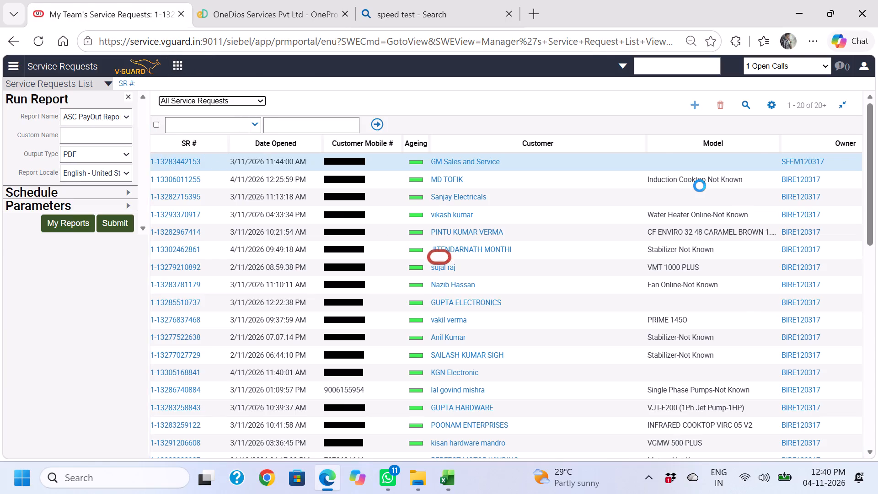
# Query the service requests with Date Closed >=1/10/2026 and <=31/10/2026.
pyautogui.click(739, 103)
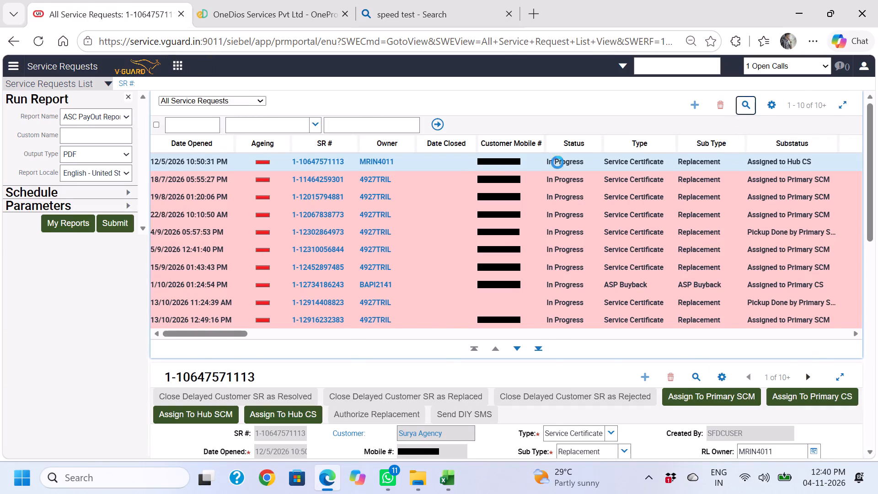
pyautogui.click(428, 157)
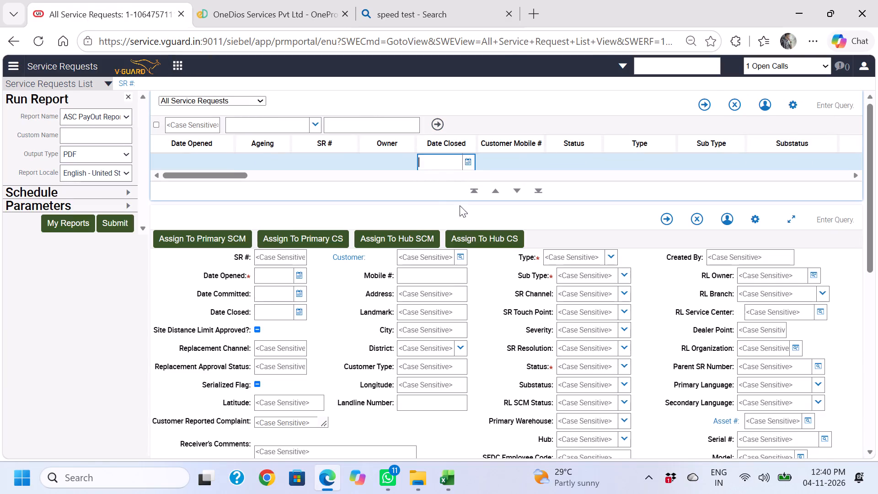
pyautogui.write('>=')
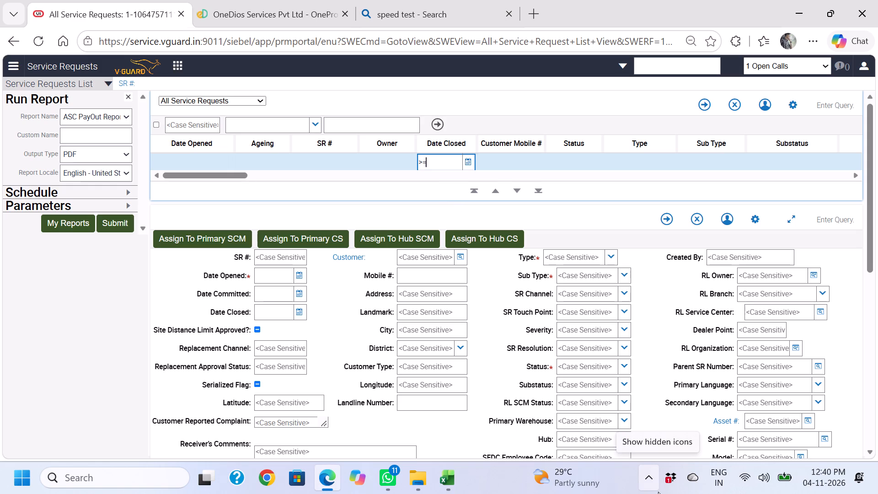
pyautogui.write('1/')
pyautogui.write('10/2026 and')
pyautogui.press('space')
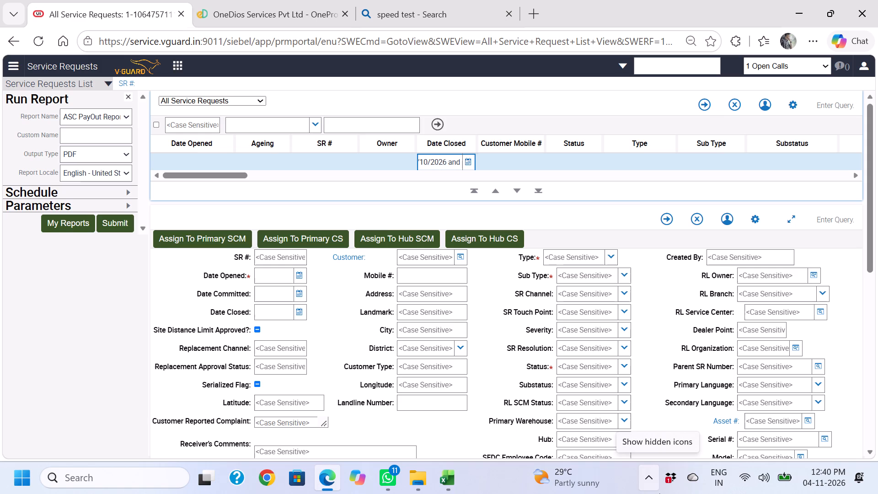
pyautogui.write('<=')
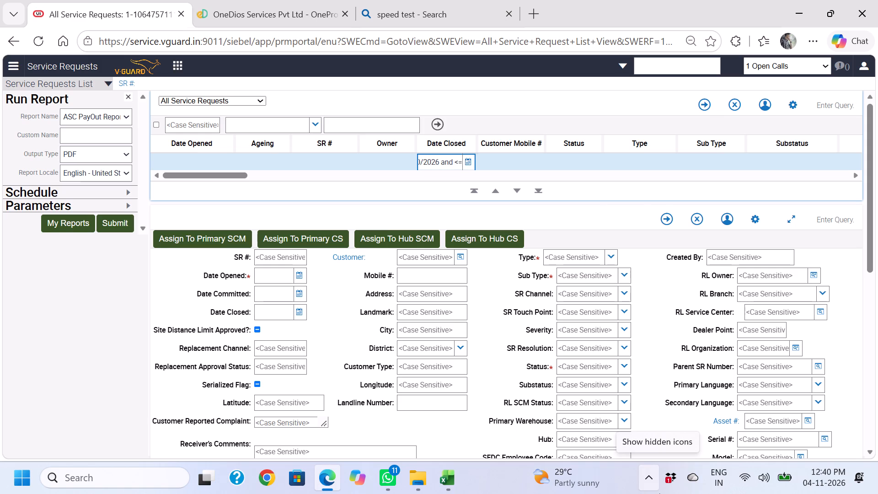
pyautogui.press('3')
pyautogui.write('1/')
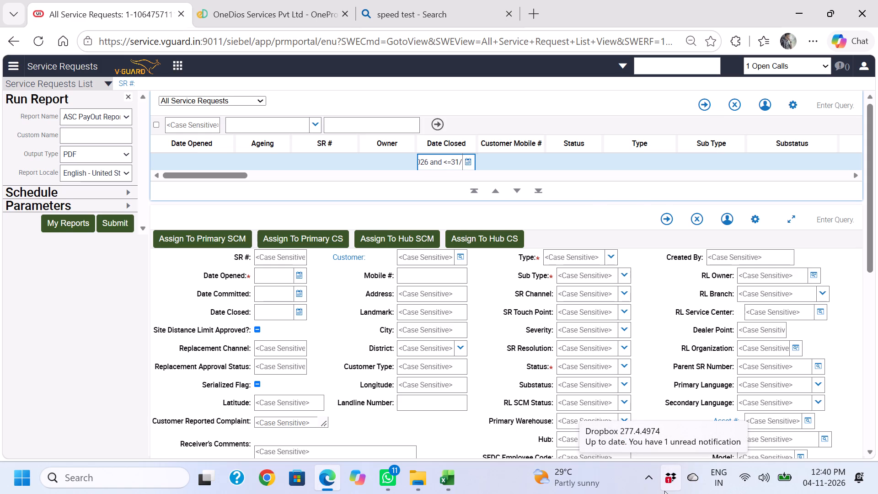
pyautogui.write('11')
pyautogui.write('/2026')
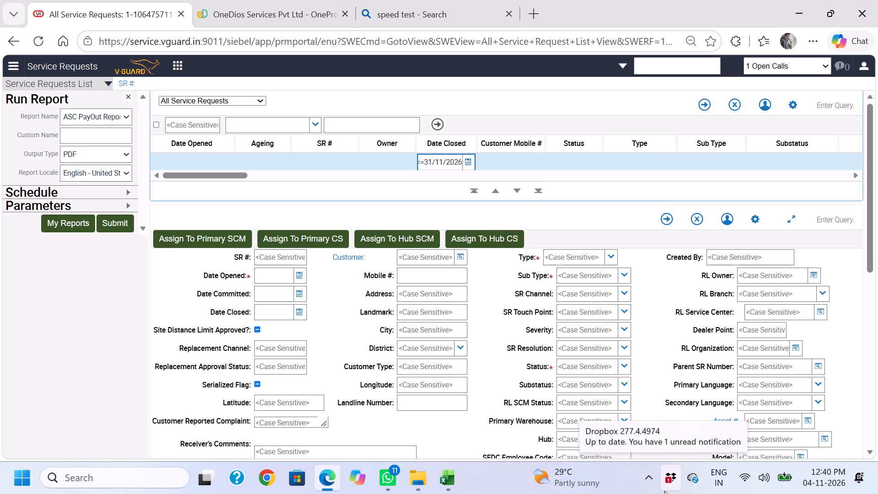
pyautogui.press('BackSpace')
pyautogui.press('BackSpace')
pyautogui.press('BackSpace')
pyautogui.press('BackSpace')
pyautogui.press('BackSpace')
pyautogui.press('BackSpace')
pyautogui.press('0')
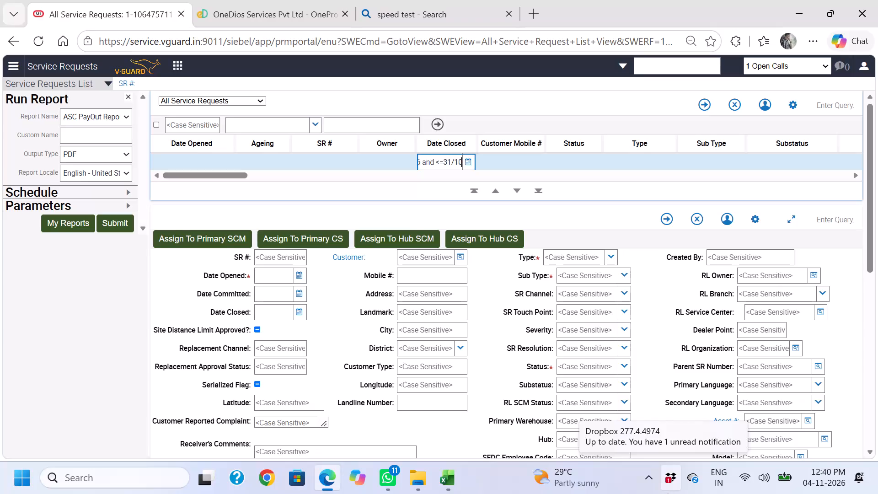
pyautogui.write('/2026')
pyautogui.press('Left')
pyautogui.press('Left')
pyautogui.press('Left')
pyautogui.press('Left')
pyautogui.press('Left')
pyautogui.press('Left')
pyautogui.press('Left')
pyautogui.press('Left')
pyautogui.press('Left')
pyautogui.press('Left')
pyautogui.press('Left')
pyautogui.press('Left')
pyautogui.press('Left')
pyautogui.press('Left')
pyautogui.press('Left')
pyautogui.press('Left')
pyautogui.press('Left')
pyautogui.press('Left')
pyautogui.press('Left')
pyautogui.press('Left')
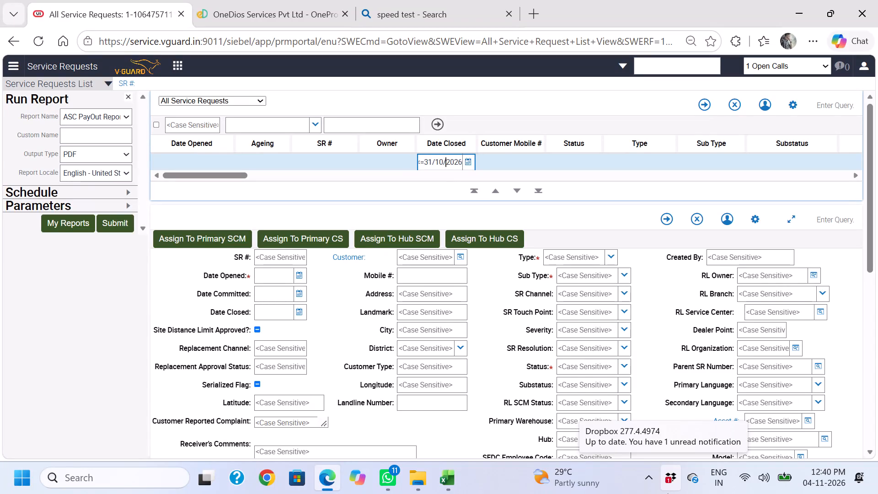
pyautogui.press('Left')
pyautogui.press('Left')
pyautogui.press('Left')
pyautogui.press('Left')
pyautogui.press('Left')
pyautogui.press('Left')
pyautogui.press('Left')
pyautogui.press('Left')
pyautogui.press('Left')
pyautogui.press('Left')
pyautogui.press('Left')
pyautogui.press('Left')
pyautogui.press('Left')
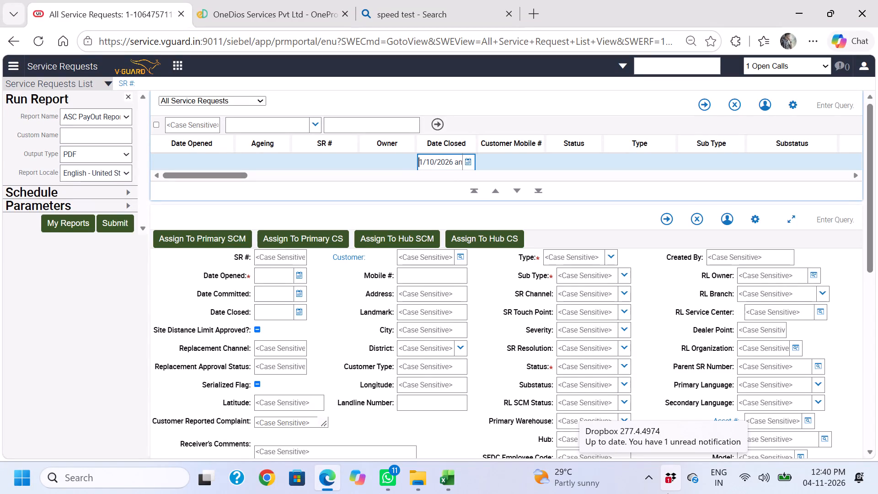
pyautogui.press('Right')
pyautogui.press('Right')
pyautogui.press('Right')
pyautogui.press('Right')
pyautogui.press('Right')
pyautogui.press('Right')
pyautogui.press('Right')
pyautogui.press('Right')
pyautogui.press('Right')
pyautogui.press('Right')
pyautogui.press('Right')
pyautogui.press('Right')
pyautogui.press('Right')
pyautogui.press('Right')
pyautogui.press('Right')
pyautogui.press('Right')
pyautogui.press('Right')
pyautogui.press('Right')
pyautogui.press('Right')
pyautogui.press('Right')
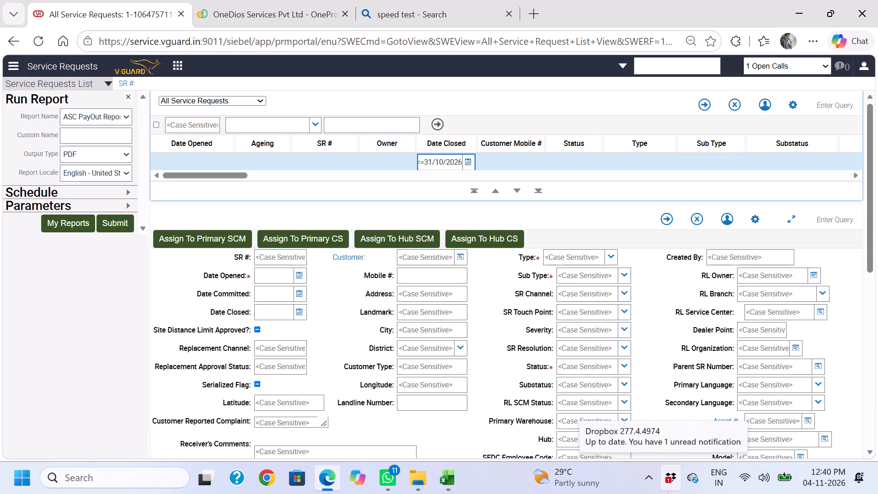
pyautogui.press('Return')
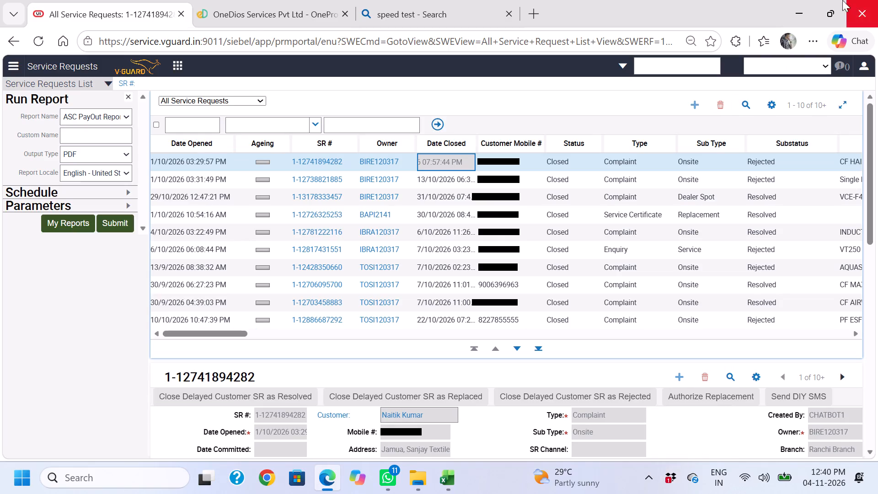
# Run the SR Report with EXCEL output for the queried closed requests.
pyautogui.click(97, 116)
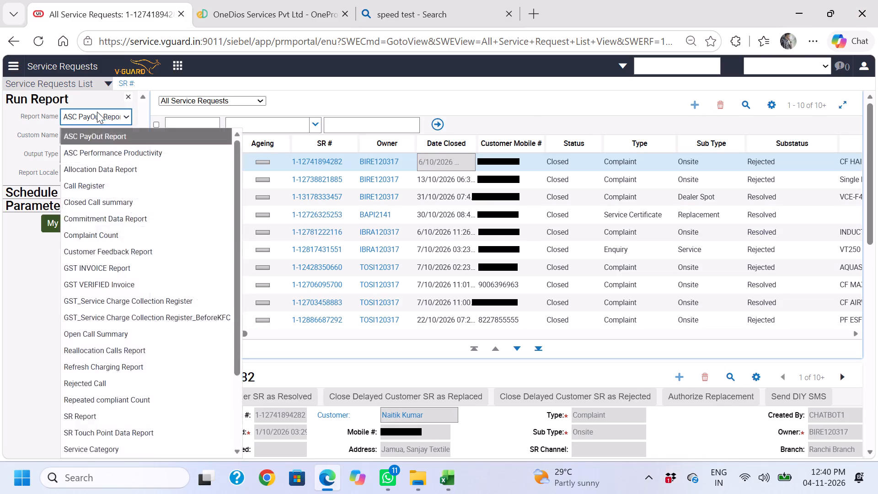
pyautogui.scroll(-4, 103, 205)
pyautogui.click(129, 325)
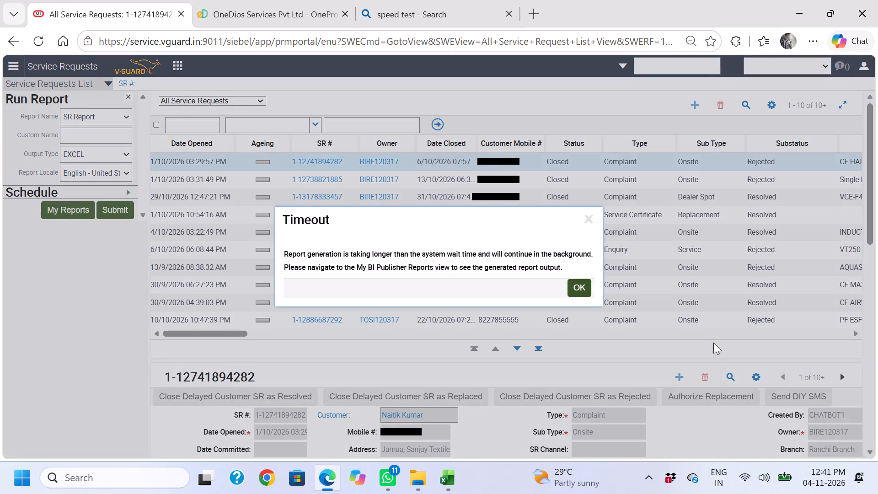
pyautogui.click(577, 290)
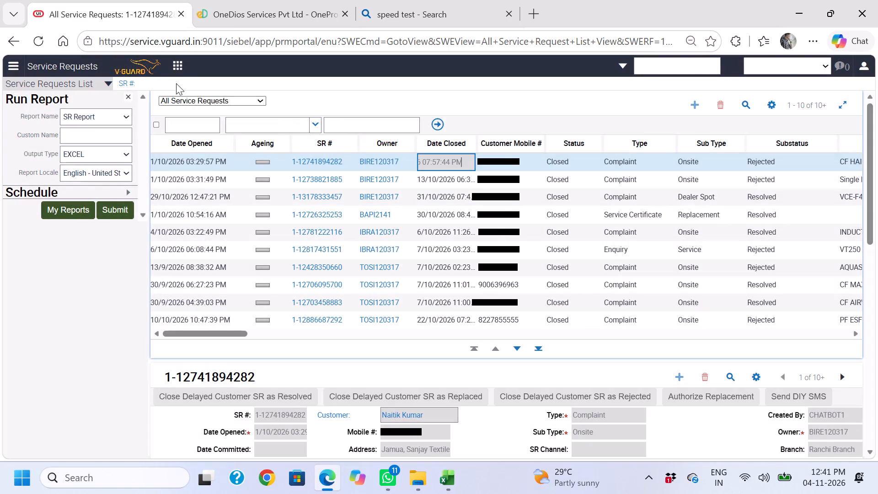
# Open the My Reports view of the BI Publisher Reports screen.
pyautogui.click(177, 66)
pyautogui.click(193, 69)
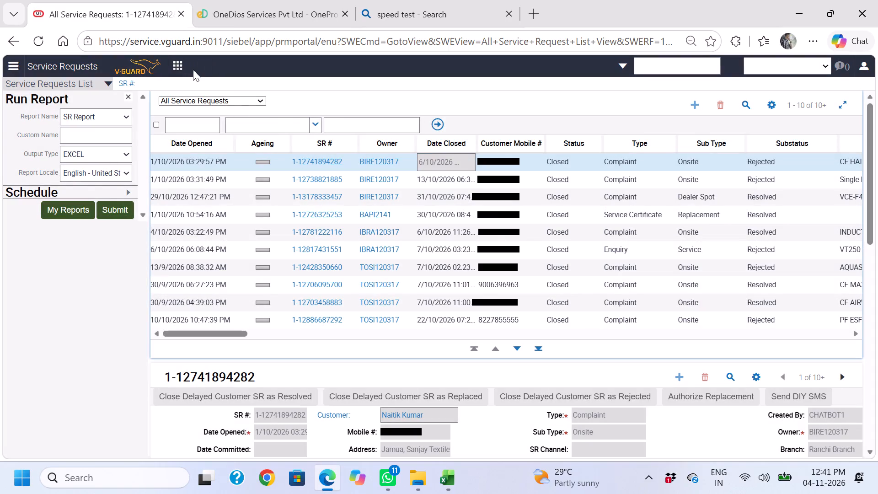
pyautogui.click(177, 65)
pyautogui.click(197, 65)
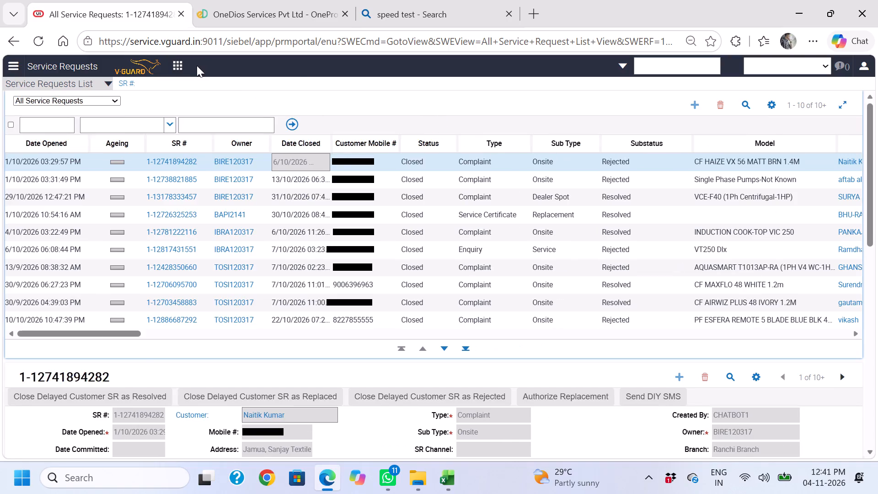
pyautogui.click(176, 63)
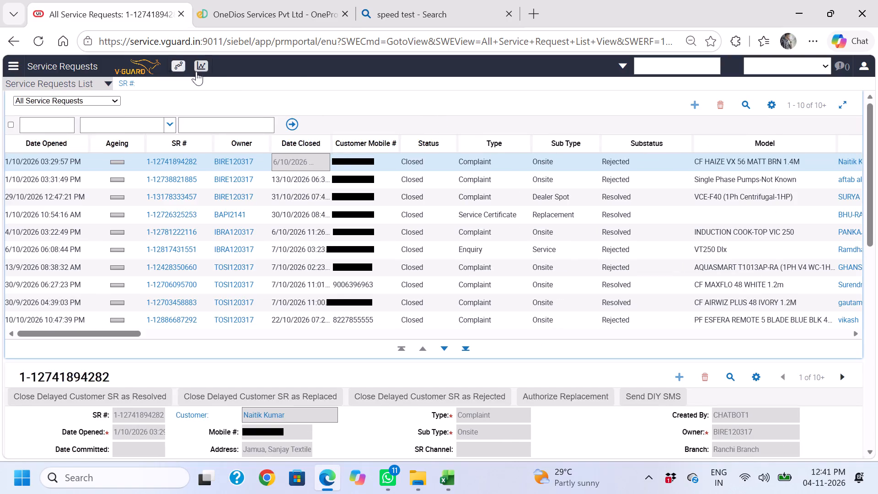
pyautogui.click(203, 68)
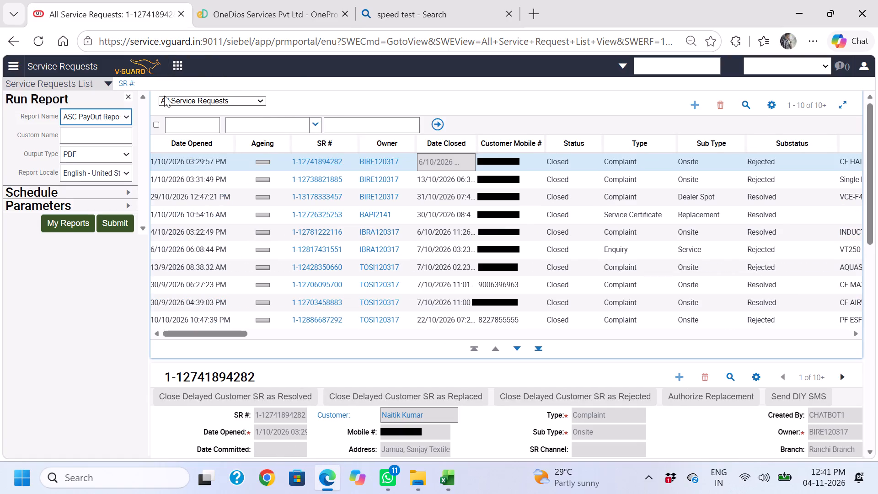
pyautogui.click(179, 66)
pyautogui.click(184, 67)
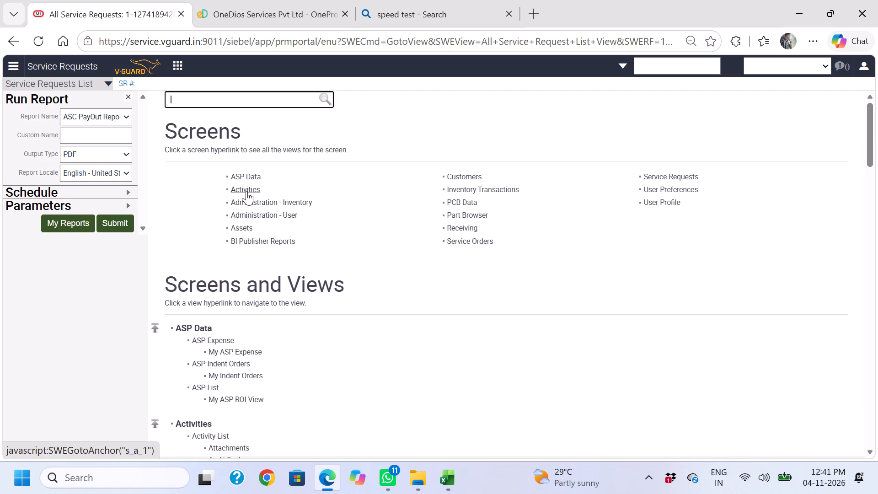
pyautogui.click(243, 238)
pyautogui.click(220, 100)
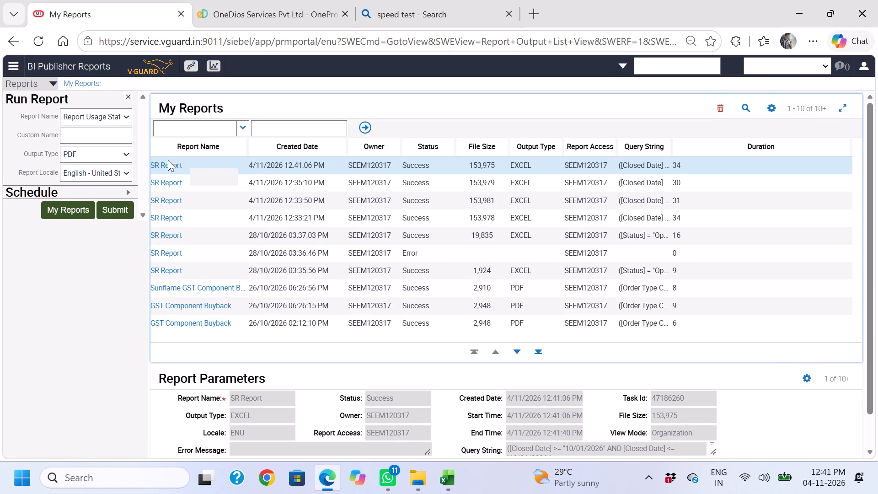
# Download the SR Report created 4/11/2026 12:41:06 PM and show the file in the Downloads folder.
pyautogui.click(158, 167)
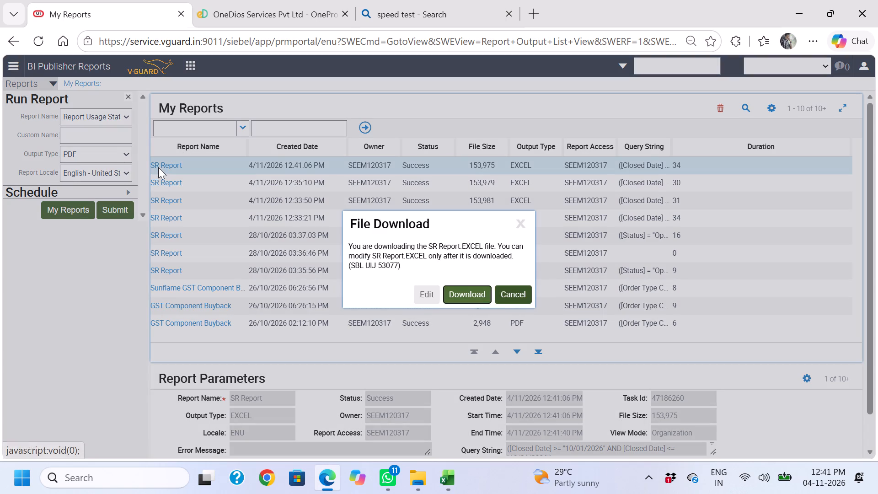
pyautogui.click(460, 290)
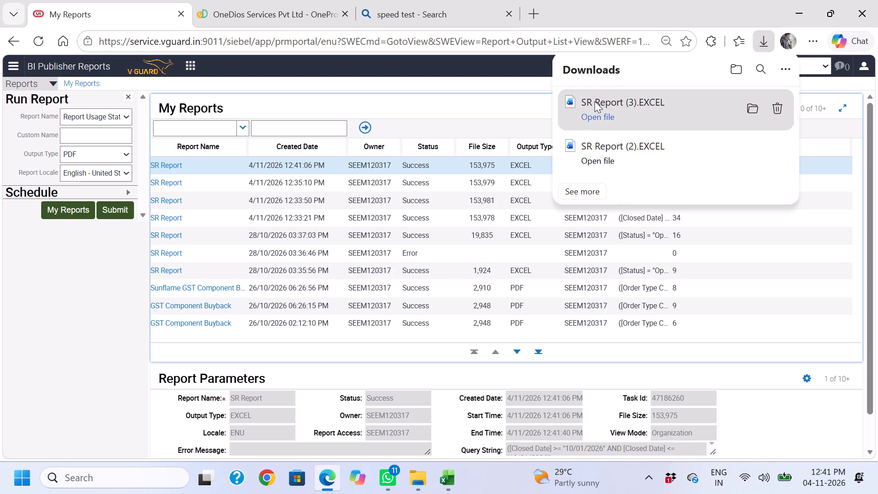
pyautogui.click(757, 105)
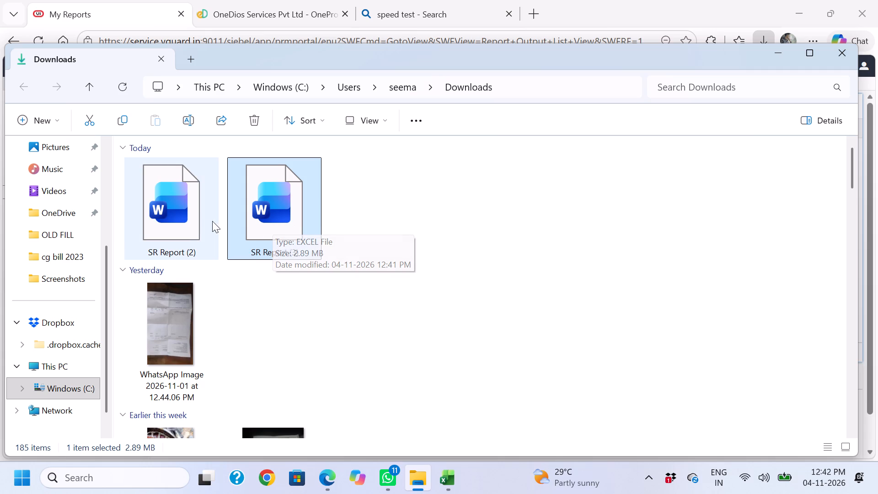
# Open the downloaded SR Report (3) file in Excel, accepting the file format mismatch.
pyautogui.click(455, 478)
pyautogui.click(578, 364)
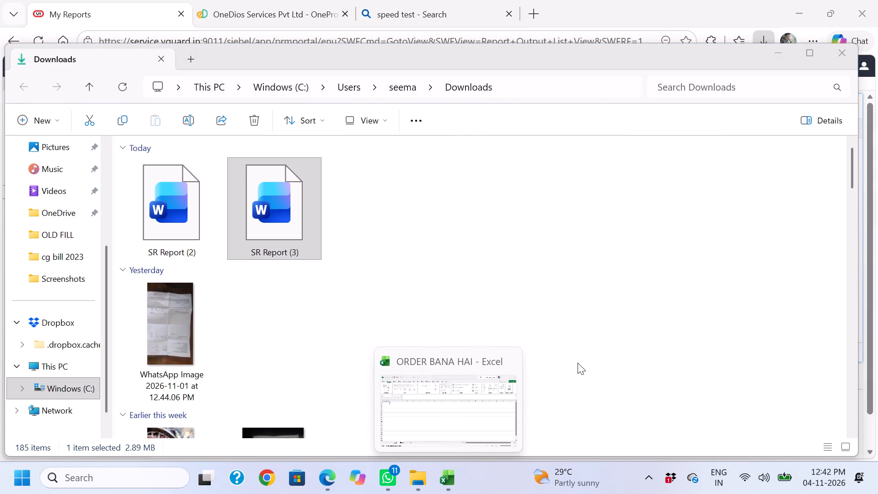
pyautogui.click(457, 388)
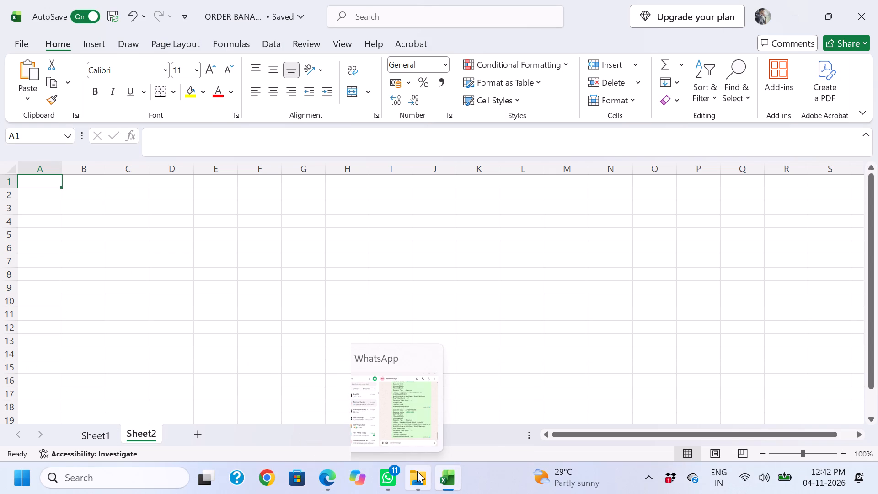
pyautogui.click(415, 404)
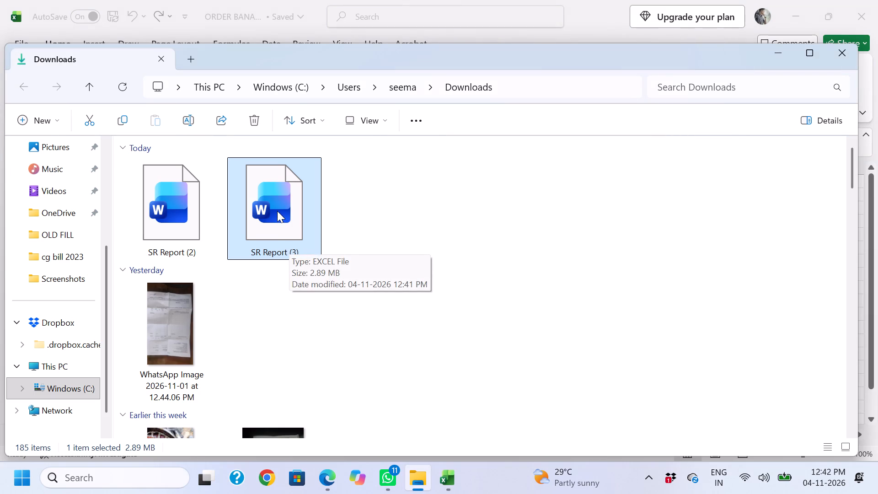
pyautogui.moveTo(277, 211); pyautogui.dragTo(442, 452)
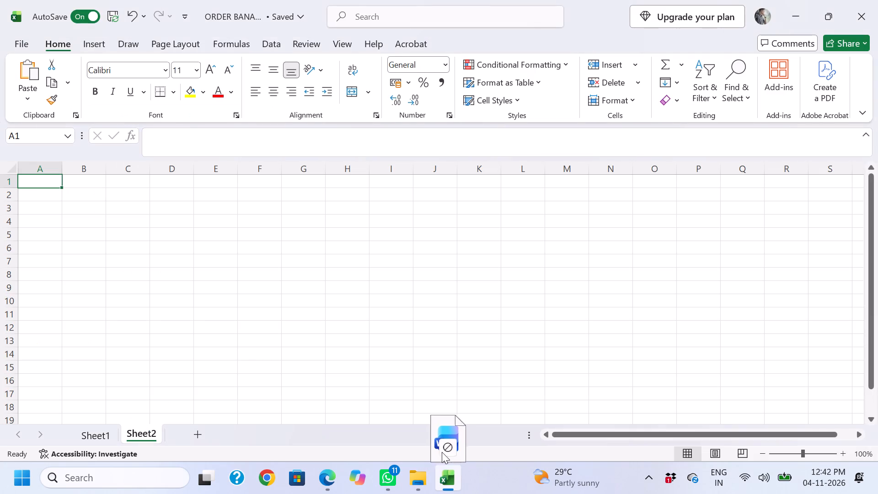
pyautogui.moveTo(442, 452); pyautogui.dragTo(166, 208)
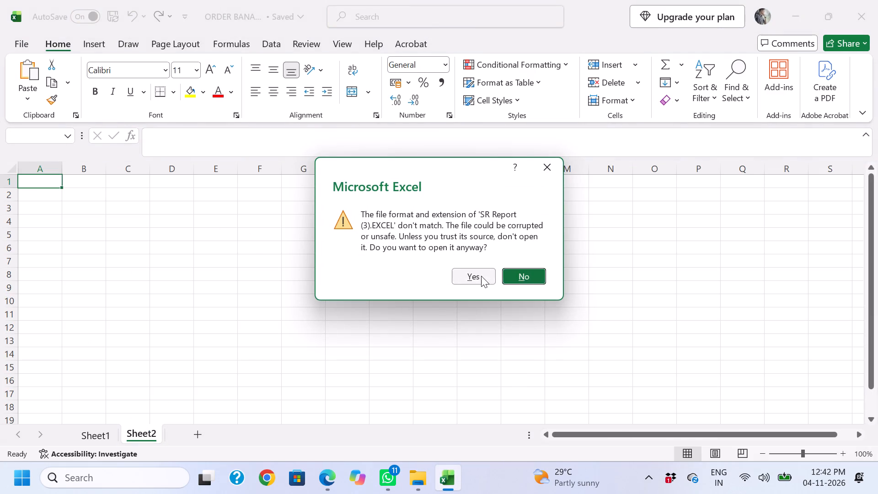
pyautogui.click(481, 276)
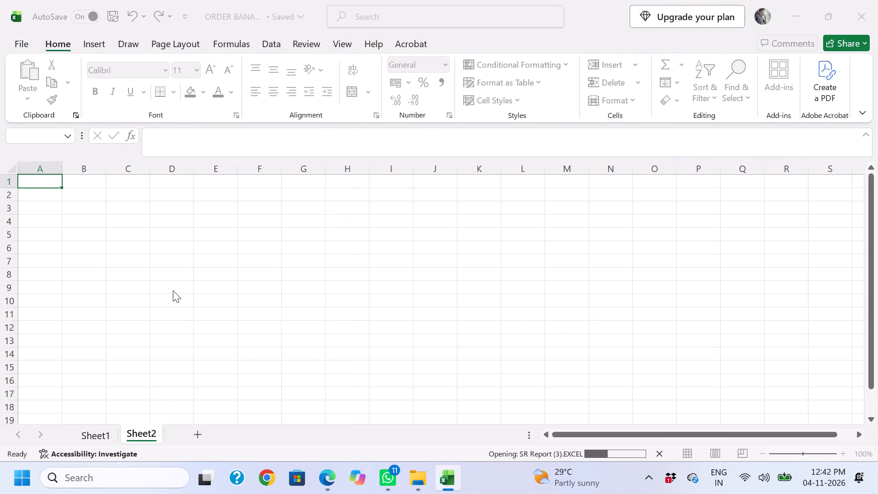
# Enable editing for the SR Report (3) workbook opened in Protected View.
pyautogui.scroll(10, 198, 258)
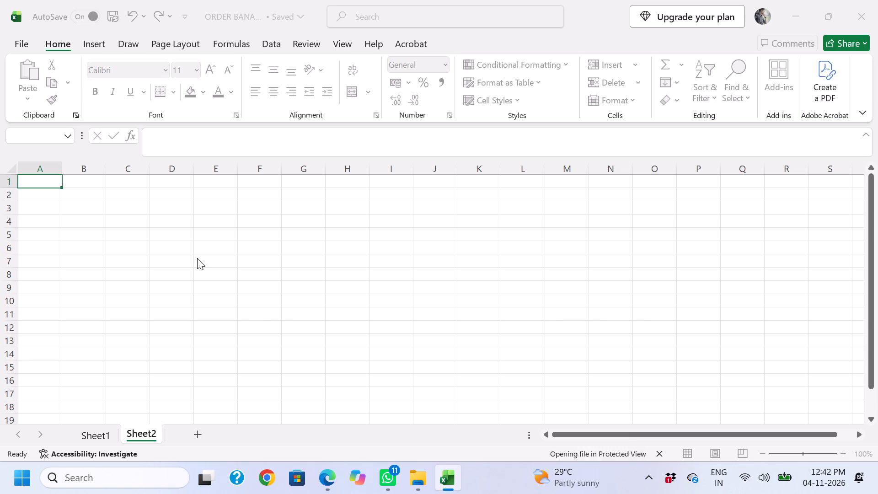
pyautogui.scroll(12, 197, 258)
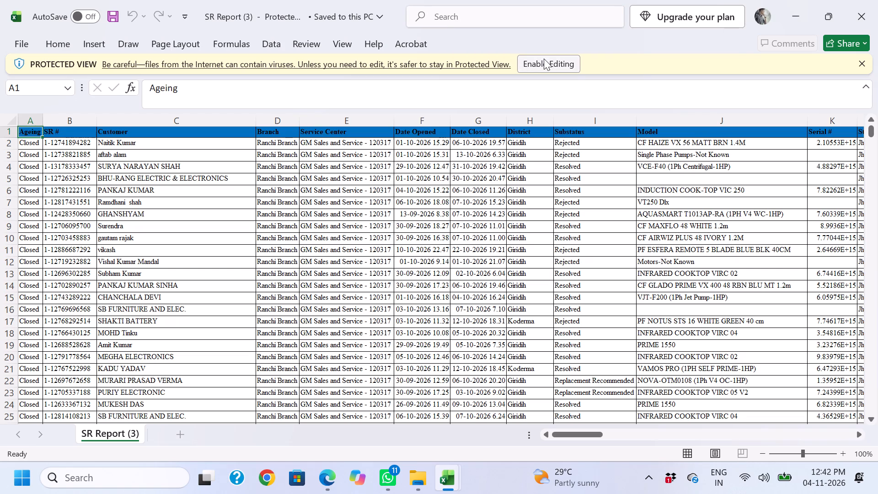
pyautogui.click(544, 59)
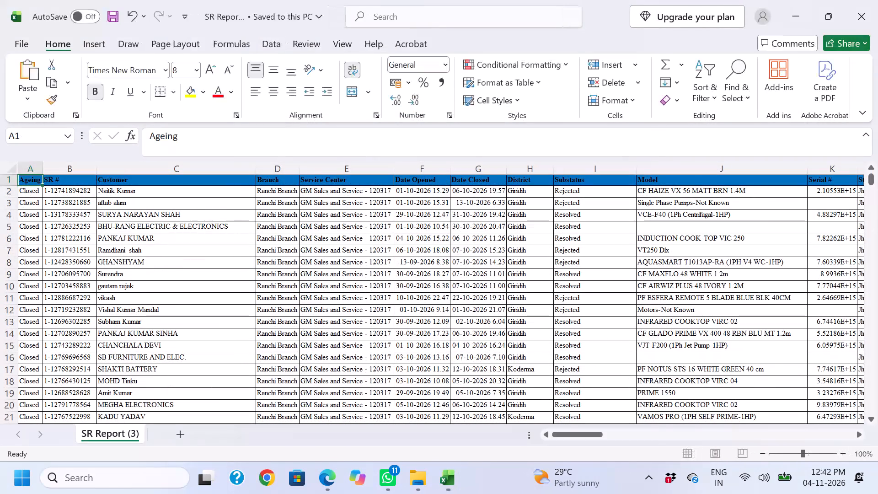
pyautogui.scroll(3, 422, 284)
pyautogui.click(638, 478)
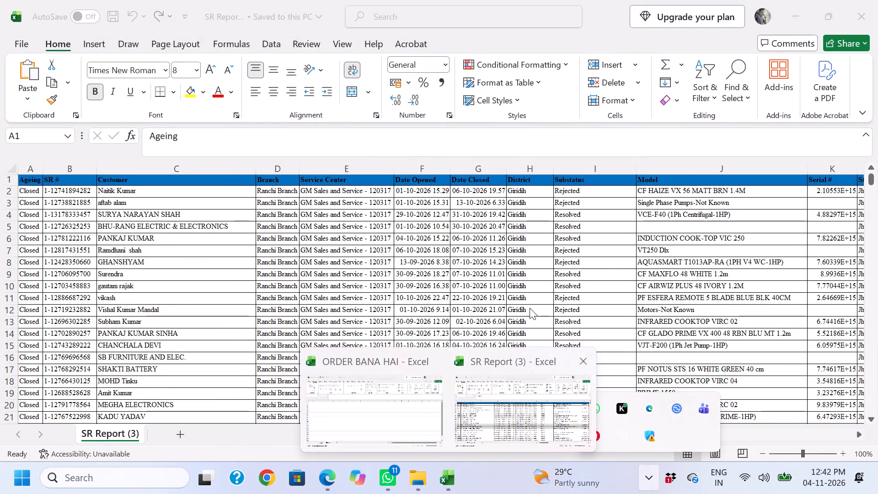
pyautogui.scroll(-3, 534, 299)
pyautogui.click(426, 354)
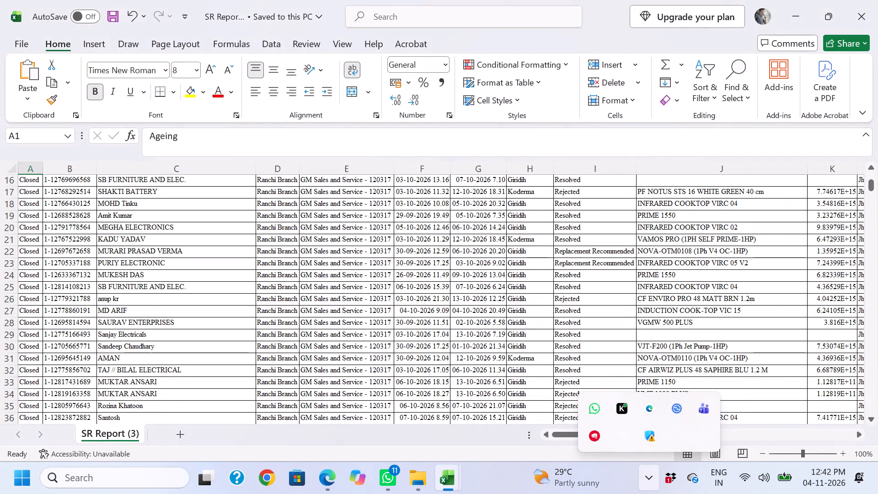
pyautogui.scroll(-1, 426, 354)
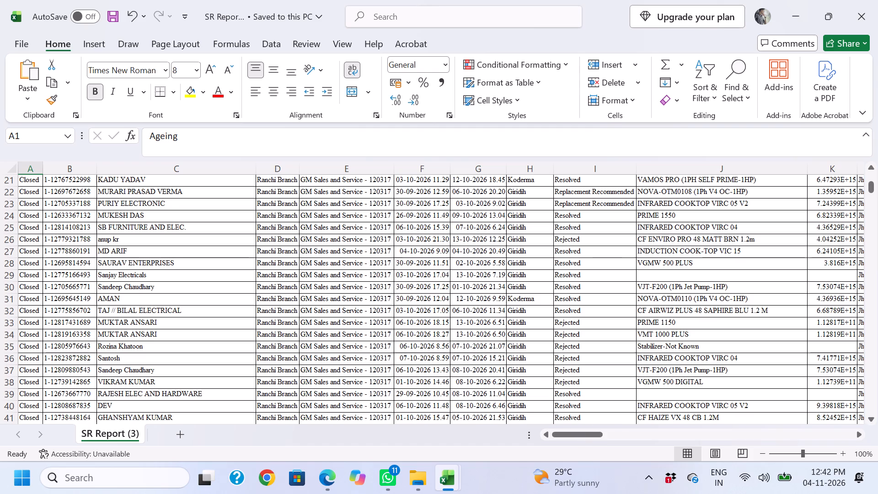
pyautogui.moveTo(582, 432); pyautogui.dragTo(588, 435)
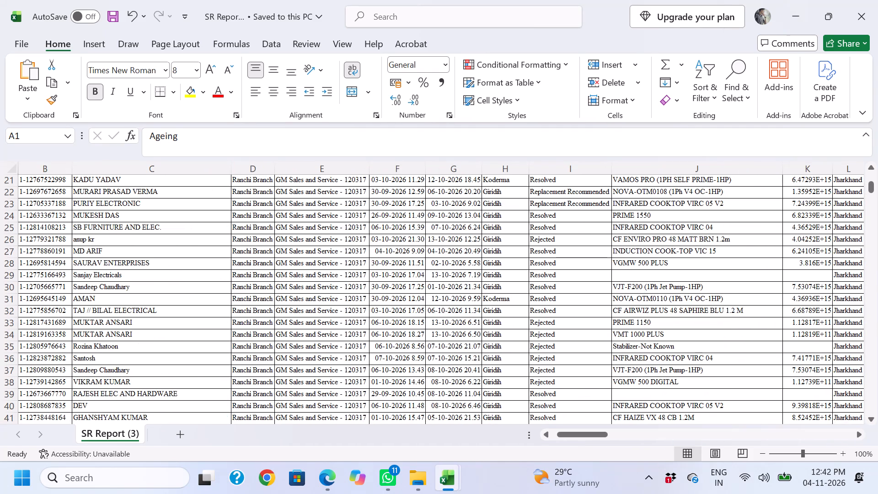
# Select the entire SR Report (3) sheet and add filters to its header row.
pyautogui.click(7, 164)
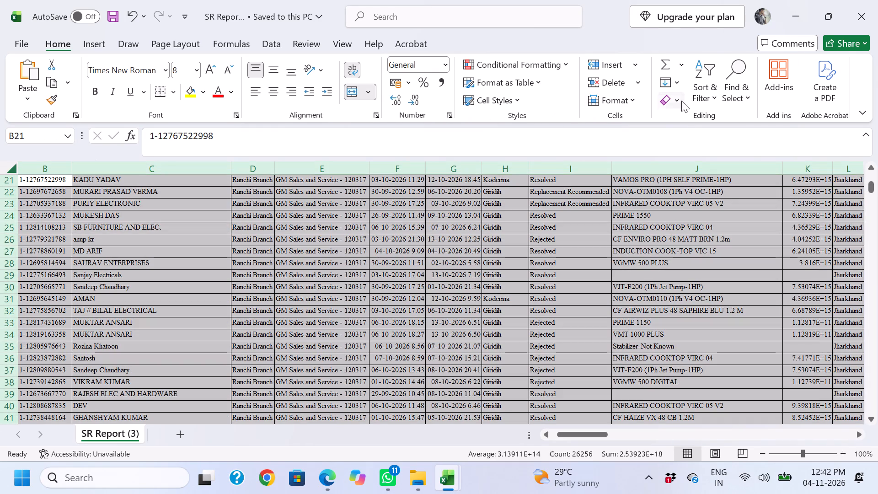
pyautogui.click(701, 92)
pyautogui.click(711, 181)
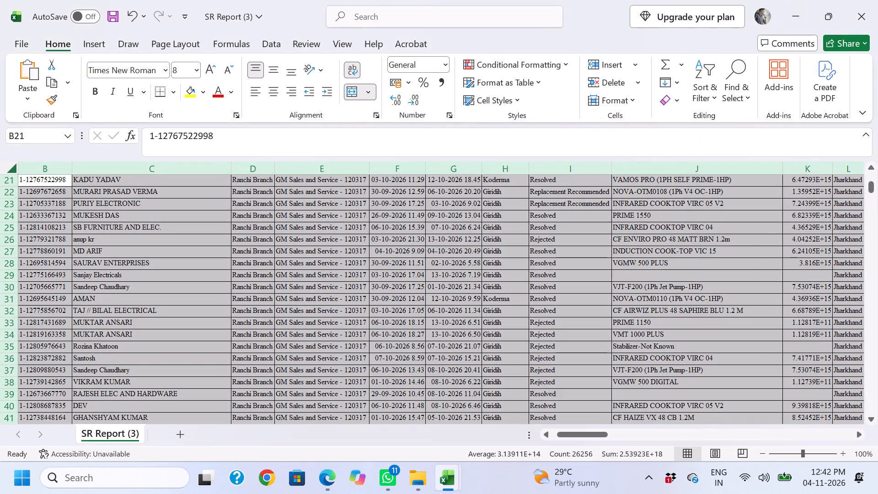
# Filter the Payout Rate (Rs.) column to show only rows with the value 0.
pyautogui.scroll(3, 578, 418)
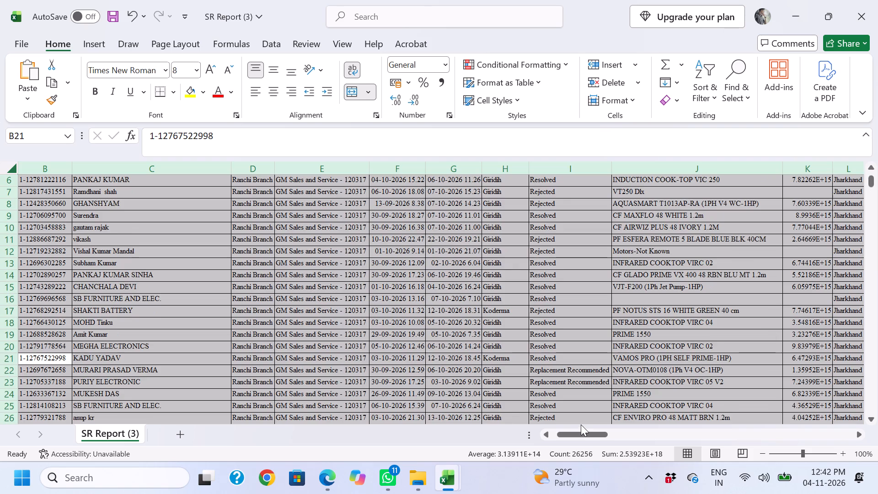
pyautogui.scroll(10, 581, 425)
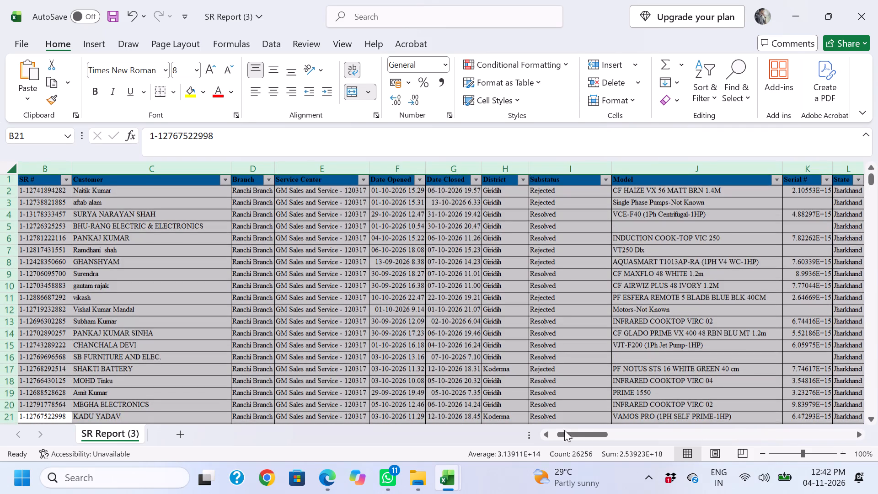
pyautogui.moveTo(567, 433); pyautogui.dragTo(654, 445)
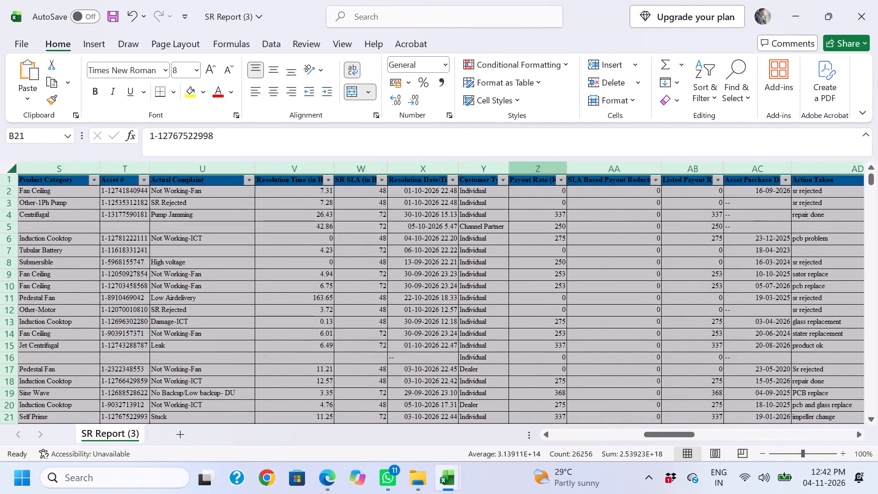
pyautogui.click(561, 184)
pyautogui.click(623, 312)
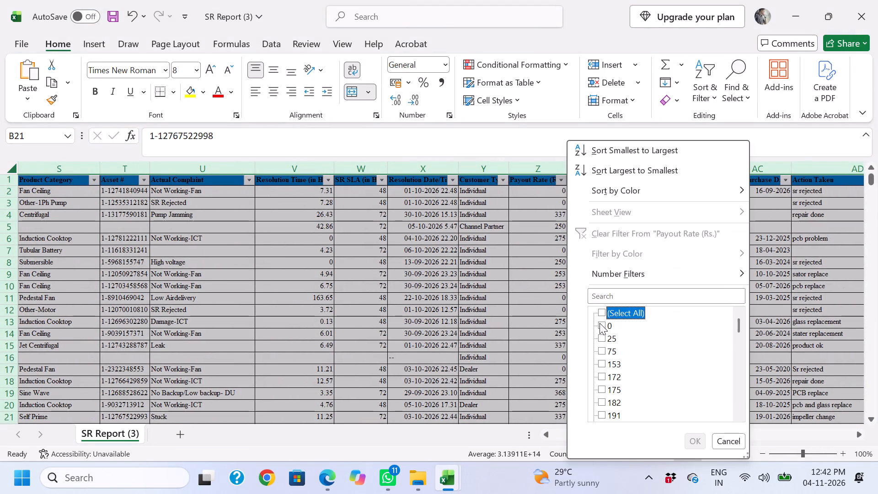
pyautogui.click(600, 325)
pyautogui.click(696, 442)
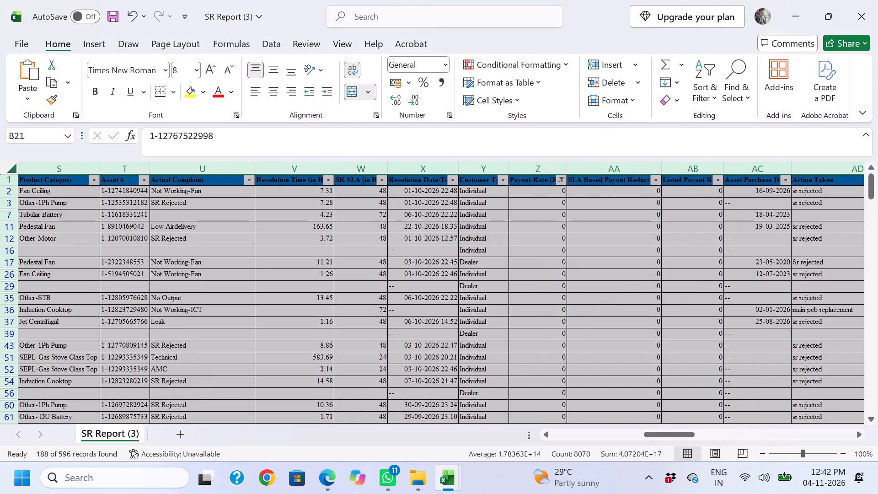
# Delete all the filtered sheet rows whose Payout Rate (Rs.) is 0.
pyautogui.moveTo(537, 194); pyautogui.dragTo(540, 493)
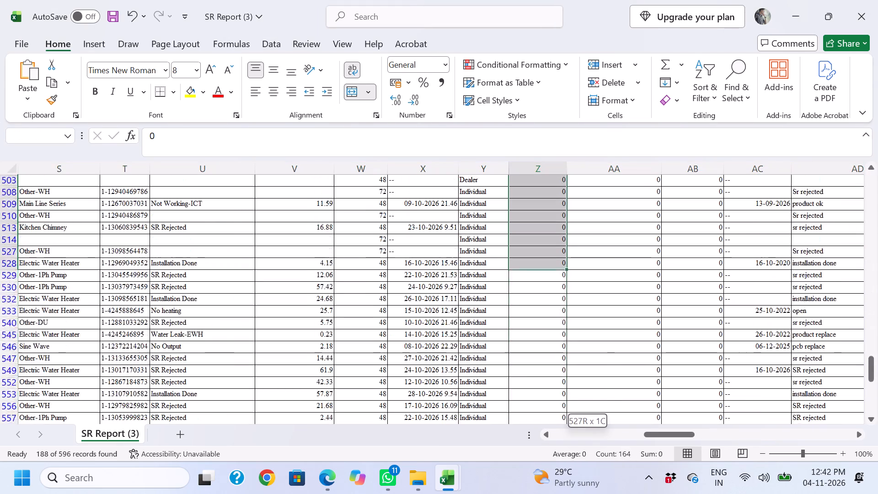
pyautogui.moveTo(540, 493); pyautogui.dragTo(548, 393)
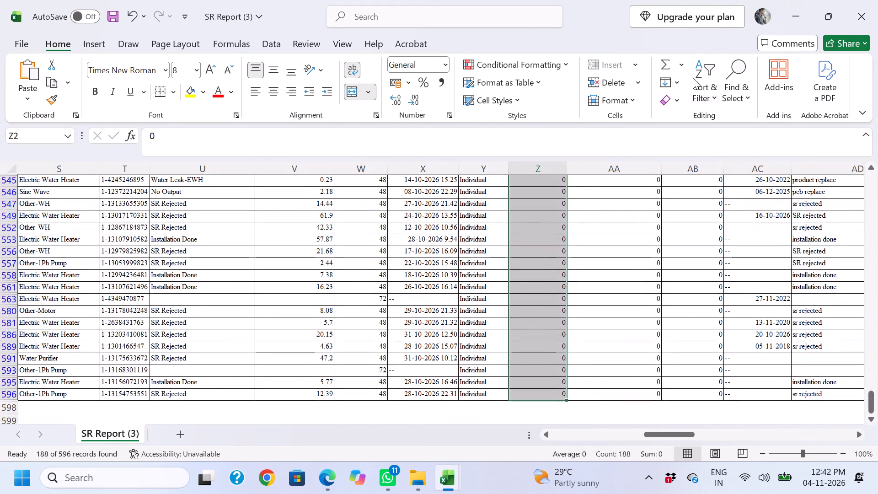
pyautogui.click(596, 86)
pyautogui.click(475, 270)
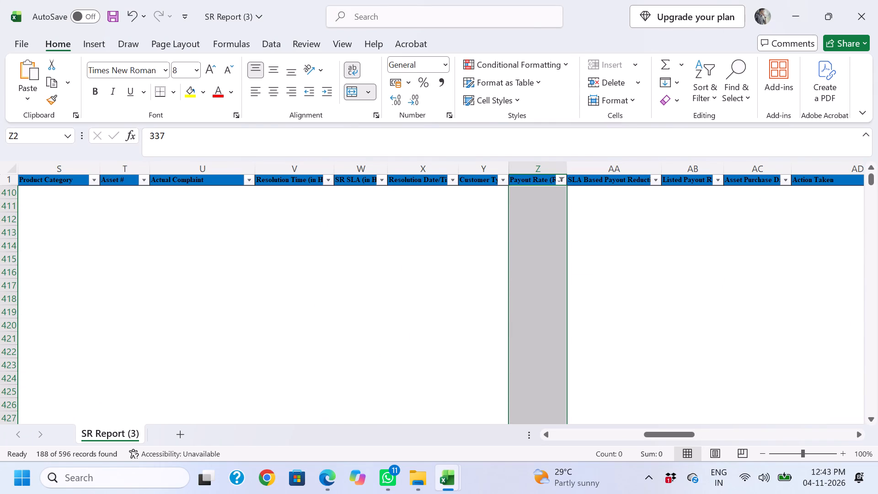
# Select all remaining values in the Payout Rate (Rs.) filter to show every remaining record.
pyautogui.click(564, 183)
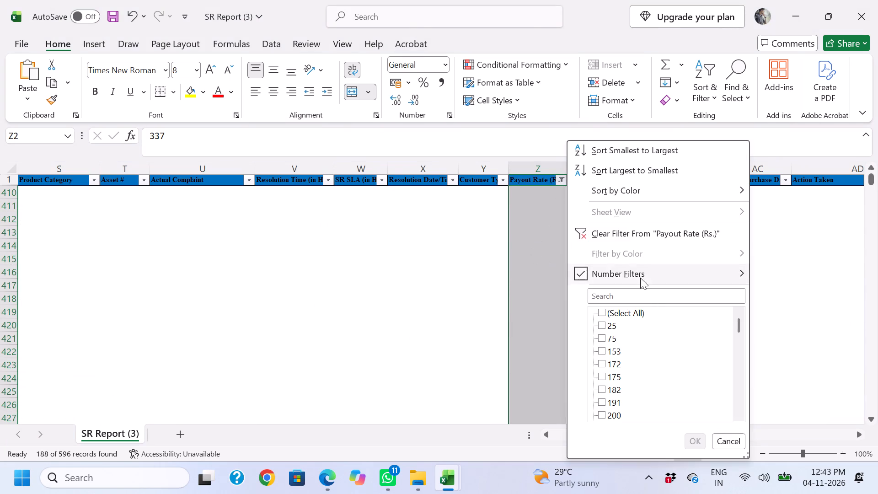
pyautogui.click(637, 306)
pyautogui.click(627, 308)
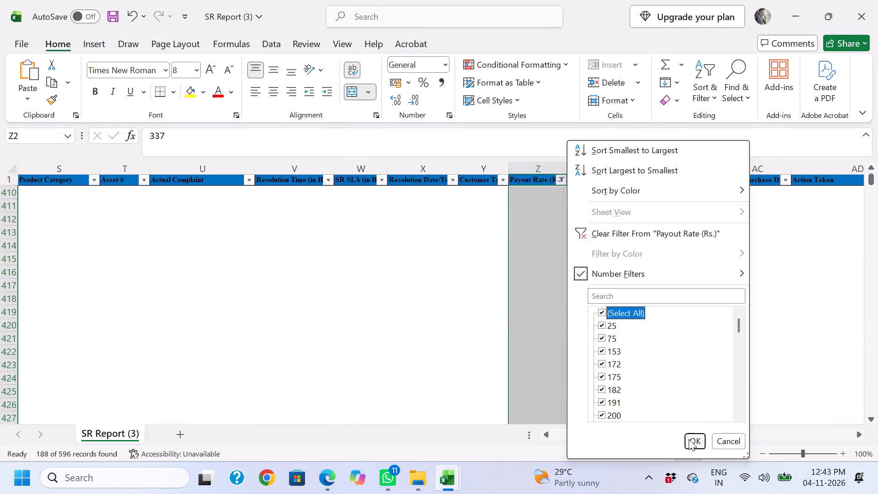
pyautogui.click(689, 439)
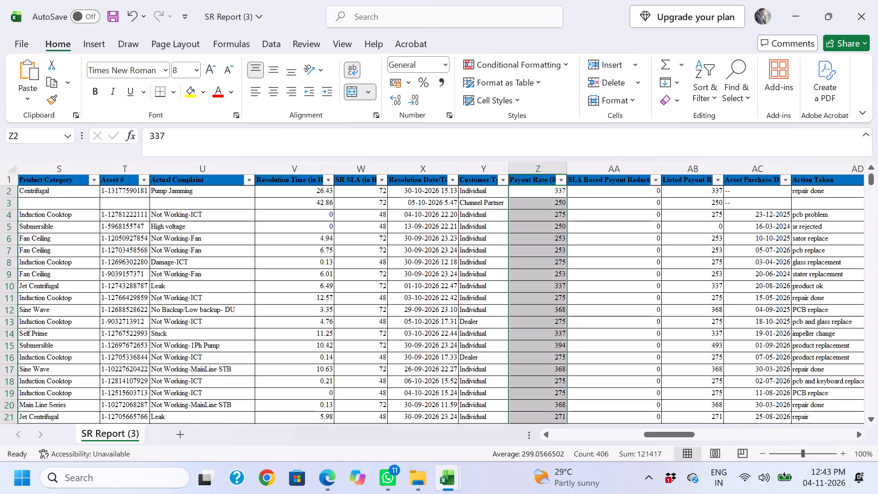
# Widen column AB so the full Listed Payout Rate header fits.
pyautogui.click(714, 172)
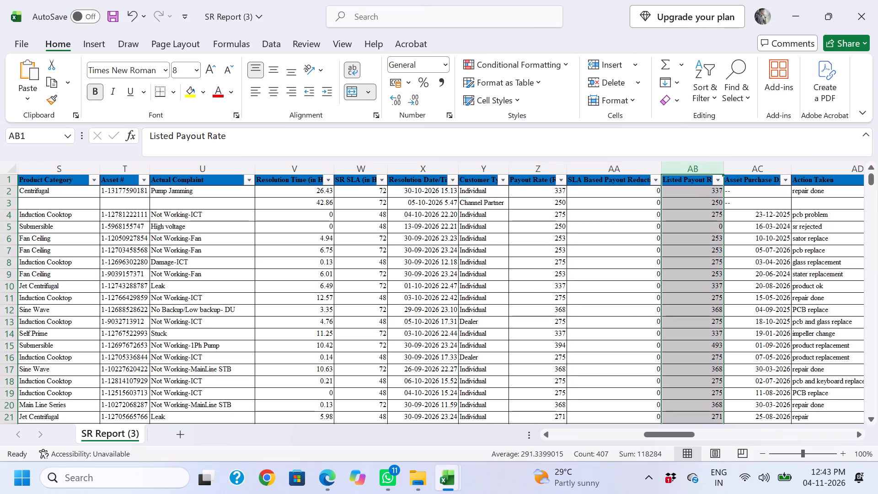
pyautogui.moveTo(724, 169); pyautogui.dragTo(727, 169)
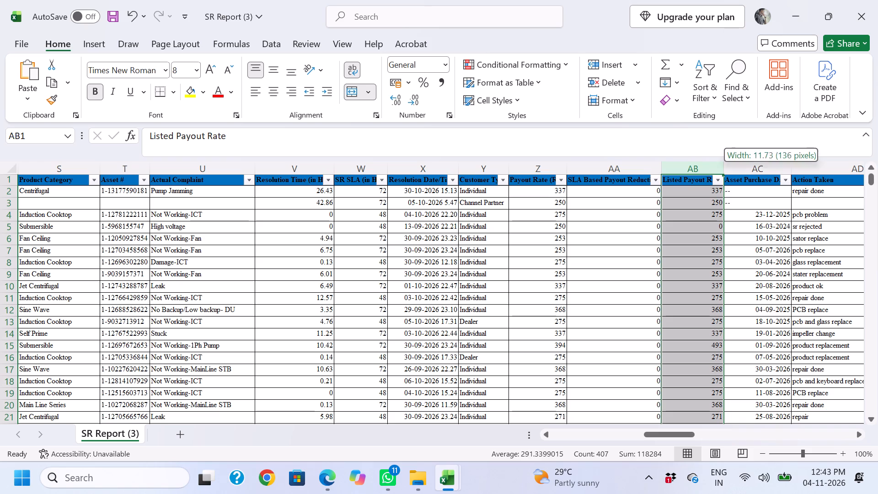
pyautogui.moveTo(727, 169); pyautogui.dragTo(762, 170)
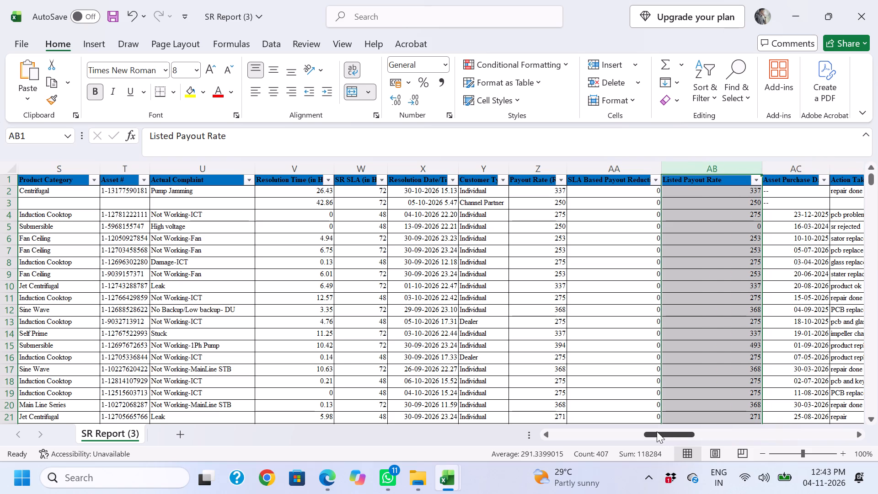
# Review the report columns from Listed Payout Rate through column BG, and back across to the Customer column.
pyautogui.moveTo(657, 431); pyautogui.dragTo(701, 425)
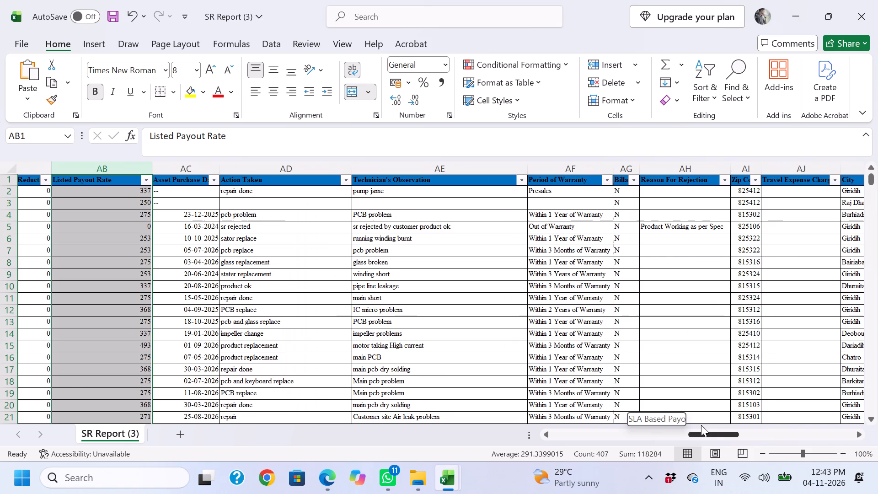
pyautogui.moveTo(701, 425); pyautogui.dragTo(730, 419)
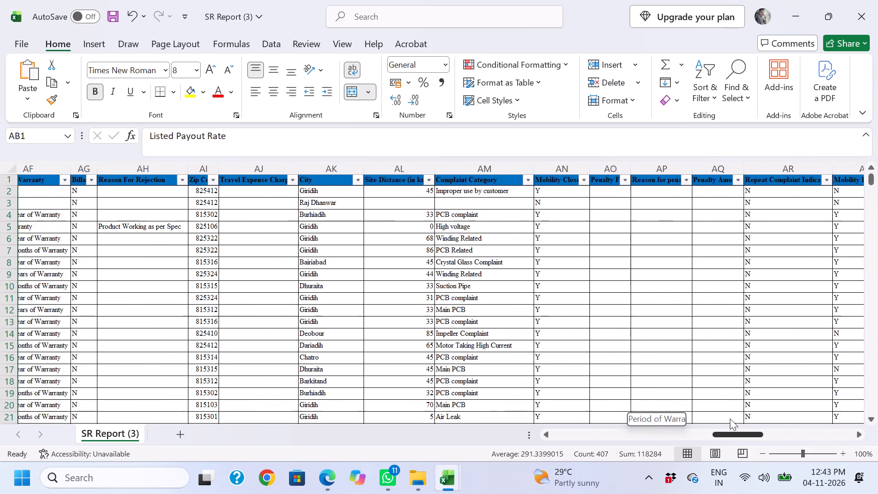
pyautogui.moveTo(730, 419); pyautogui.dragTo(777, 410)
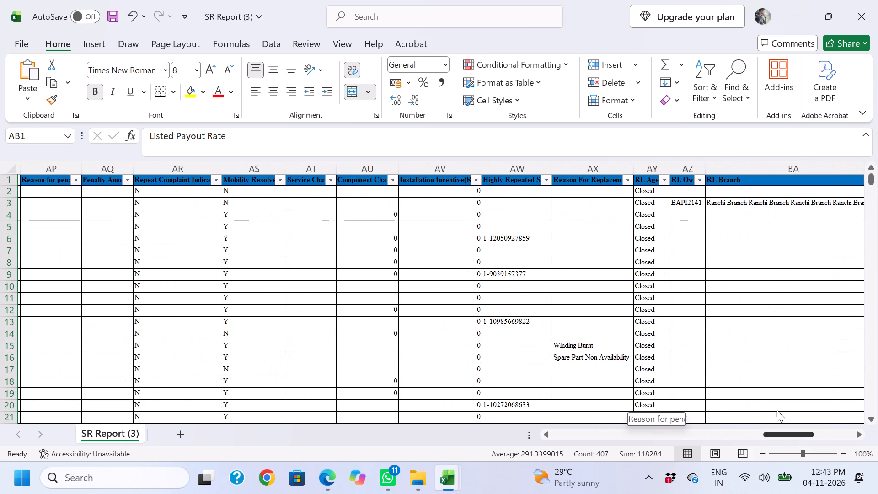
pyautogui.moveTo(777, 410); pyautogui.dragTo(835, 405)
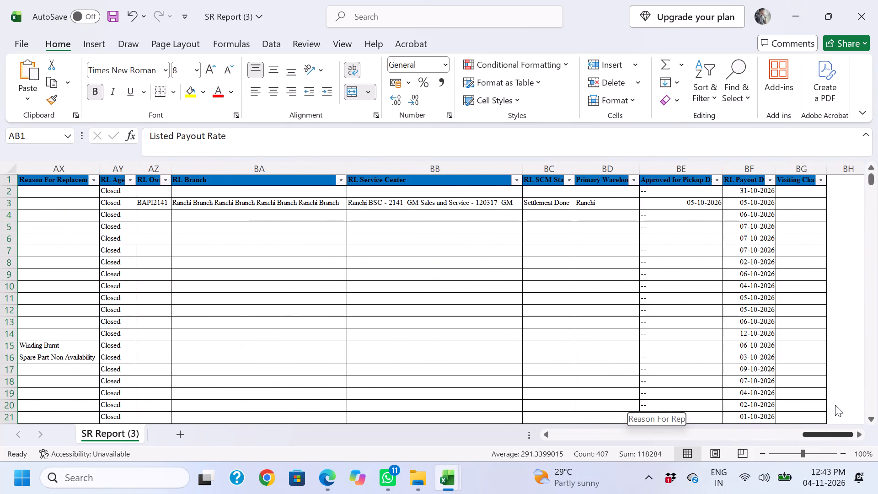
pyautogui.moveTo(835, 405); pyautogui.dragTo(773, 398)
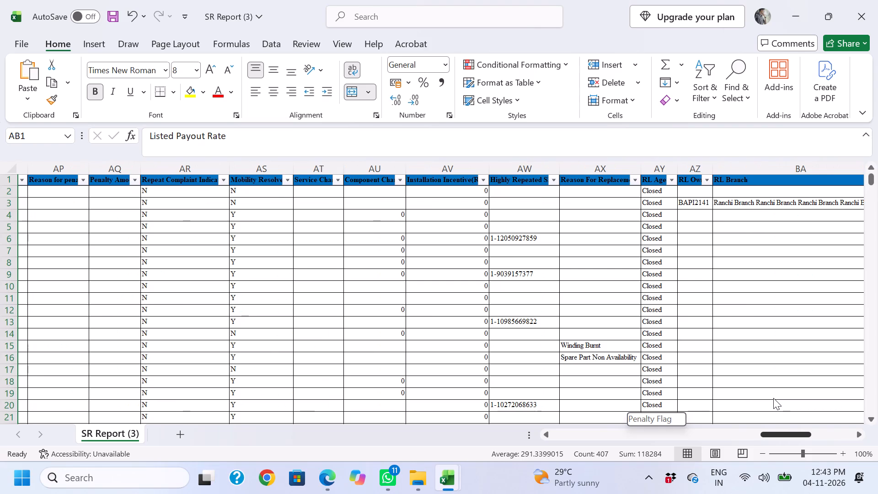
pyautogui.moveTo(773, 398); pyautogui.dragTo(763, 398)
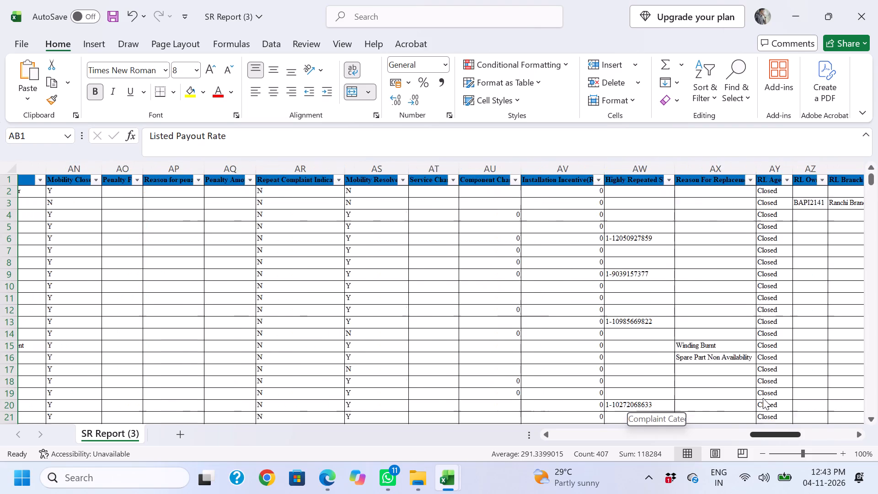
pyautogui.moveTo(763, 398); pyautogui.dragTo(731, 398)
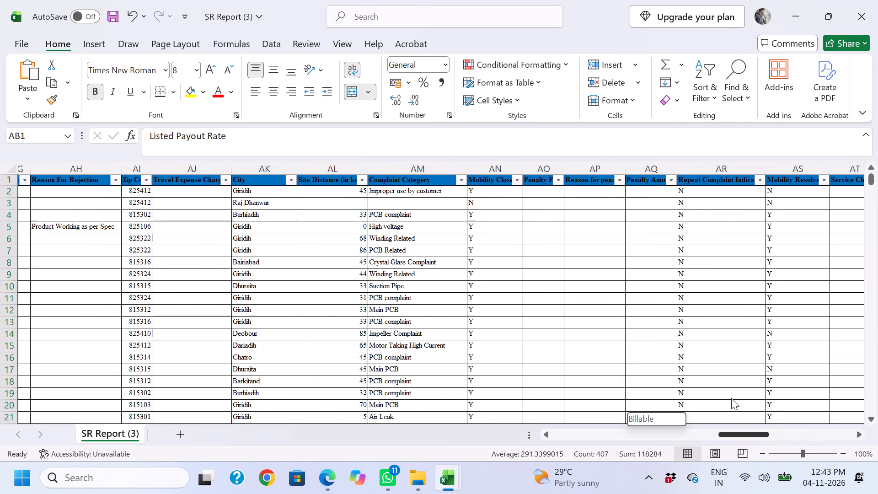
pyautogui.moveTo(731, 398); pyautogui.dragTo(701, 398)
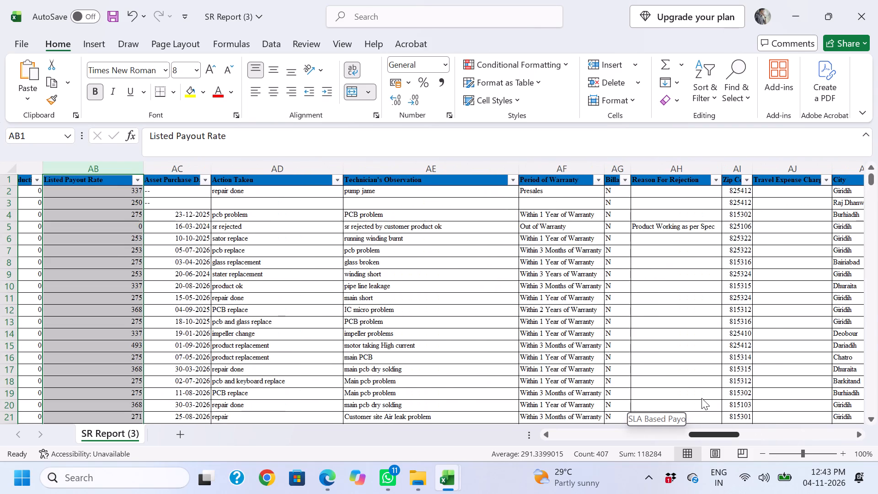
pyautogui.moveTo(701, 398); pyautogui.dragTo(678, 400)
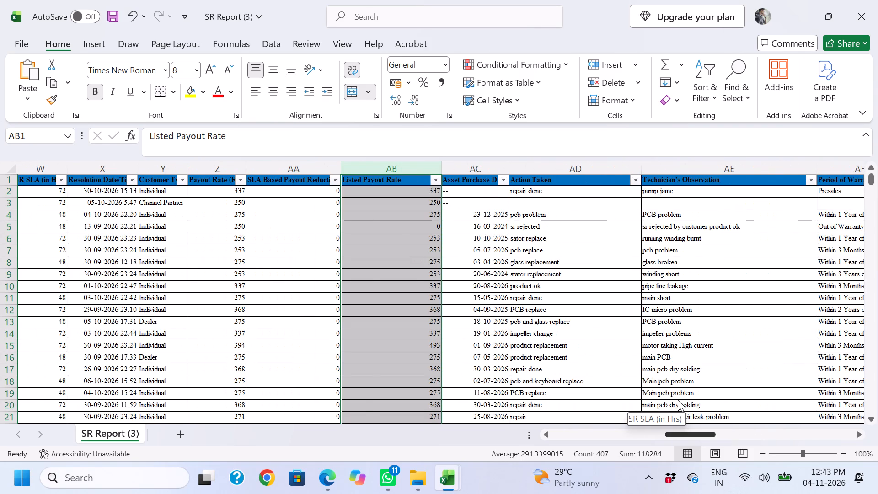
pyautogui.moveTo(678, 400); pyautogui.dragTo(661, 400)
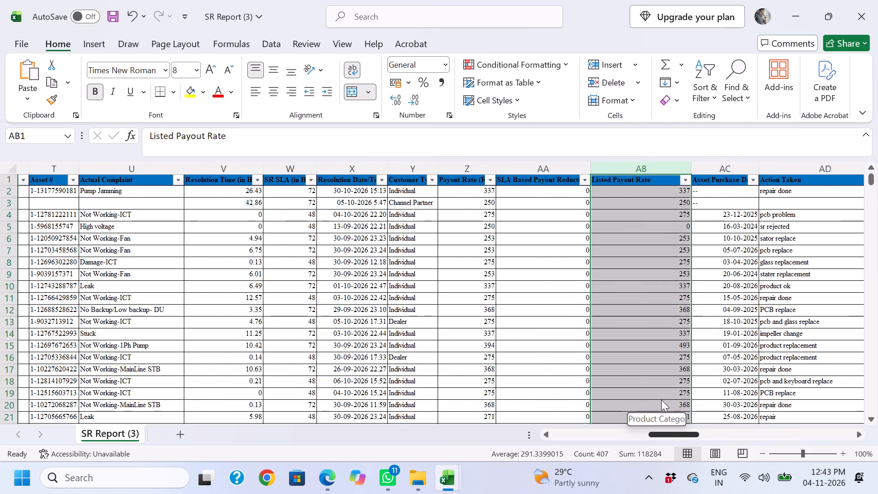
pyautogui.moveTo(661, 400); pyautogui.dragTo(618, 400)
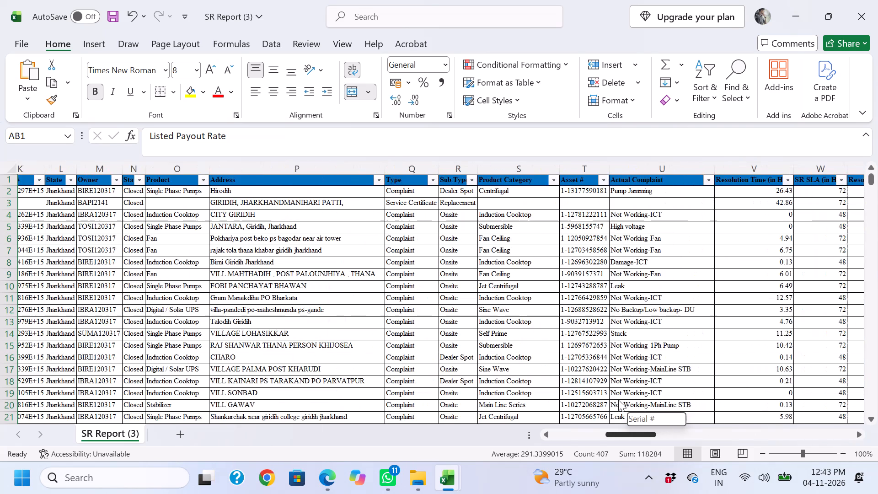
pyautogui.moveTo(618, 400); pyautogui.dragTo(602, 402)
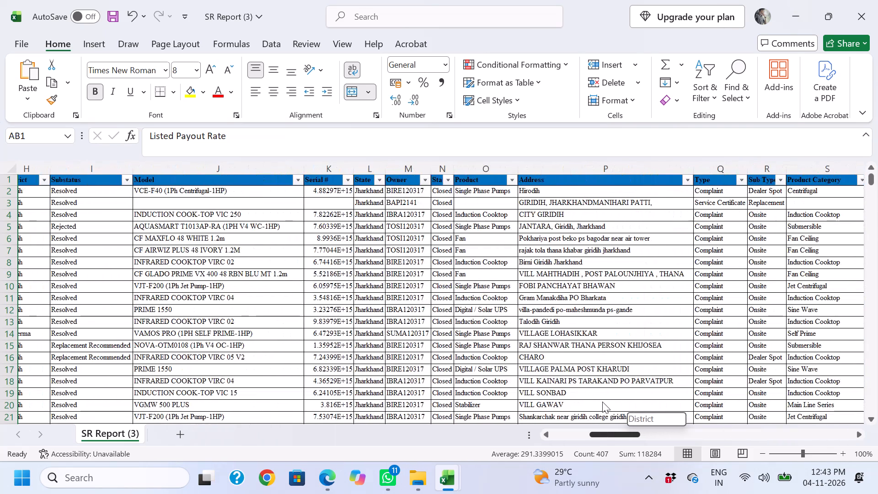
pyautogui.moveTo(602, 402); pyautogui.dragTo(578, 402)
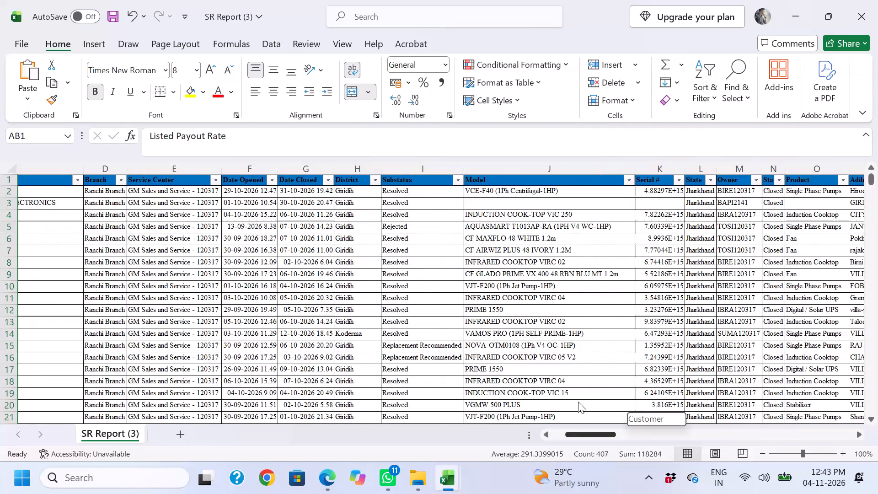
# Select the SLA Based Payout Reduction column and examine its first rows alongside the payout rate columns.
pyautogui.moveTo(578, 402); pyautogui.dragTo(607, 401)
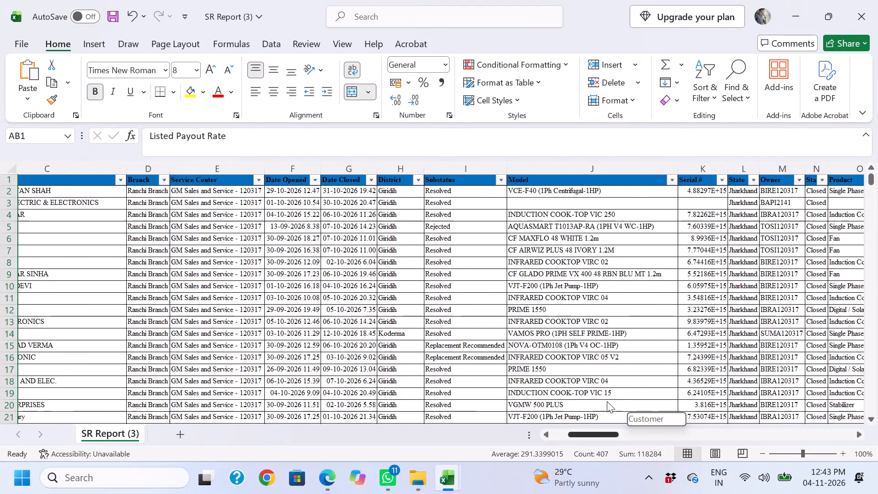
pyautogui.moveTo(607, 401); pyautogui.dragTo(632, 395)
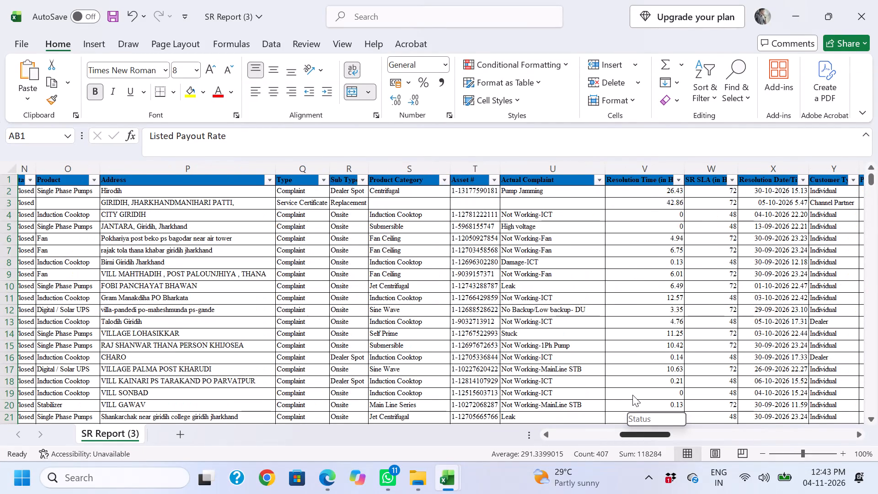
pyautogui.moveTo(632, 395); pyautogui.dragTo(649, 390)
pyautogui.scroll(-3, 683, 329)
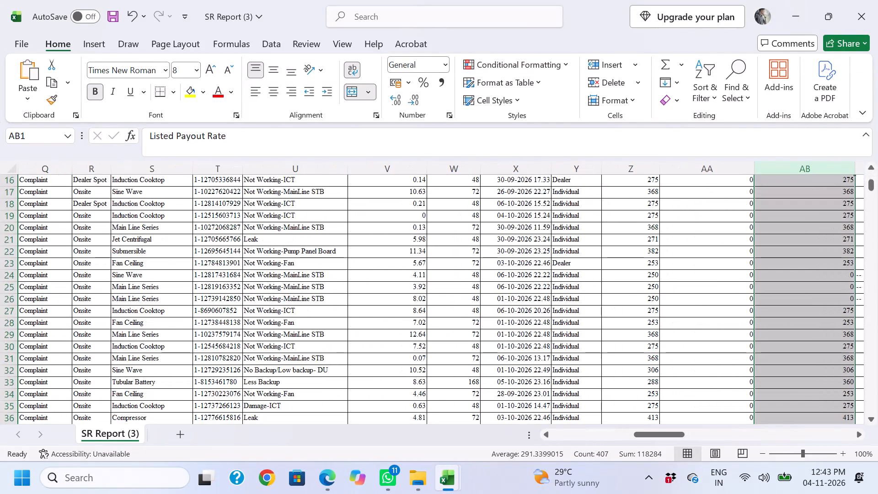
pyautogui.scroll(-1, 683, 329)
pyautogui.scroll(4, 657, 382)
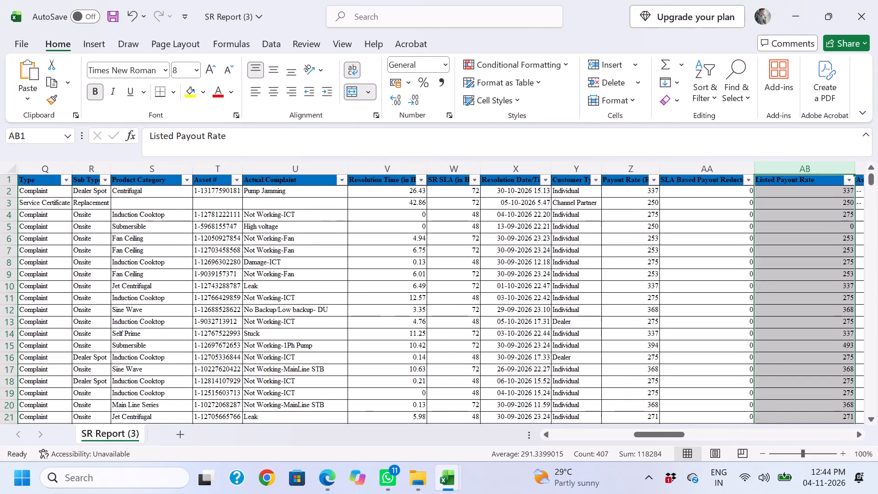
pyautogui.click(717, 167)
pyautogui.scroll(-3, 689, 243)
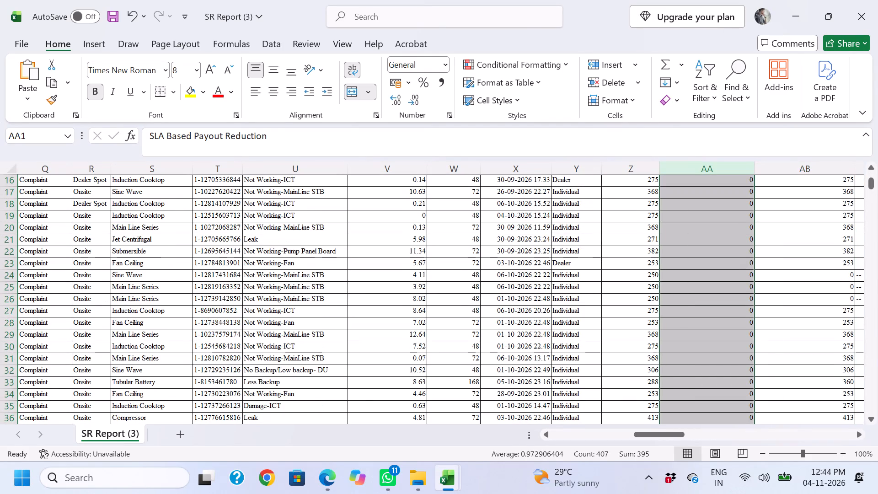
pyautogui.scroll(8, 659, 401)
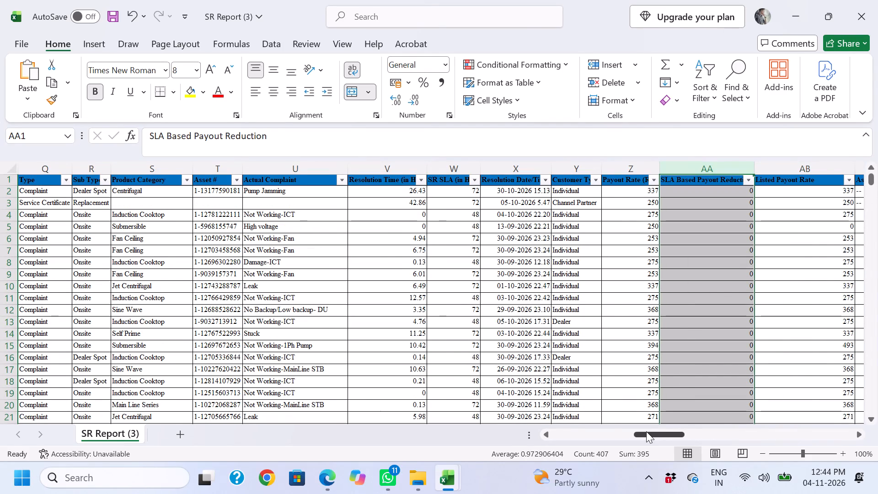
# Examine the columns beyond Listed Payout Rate through column BG, including the penalty, service charge and Installation Incentive entries down the rows.
pyautogui.moveTo(646, 431); pyautogui.dragTo(683, 431)
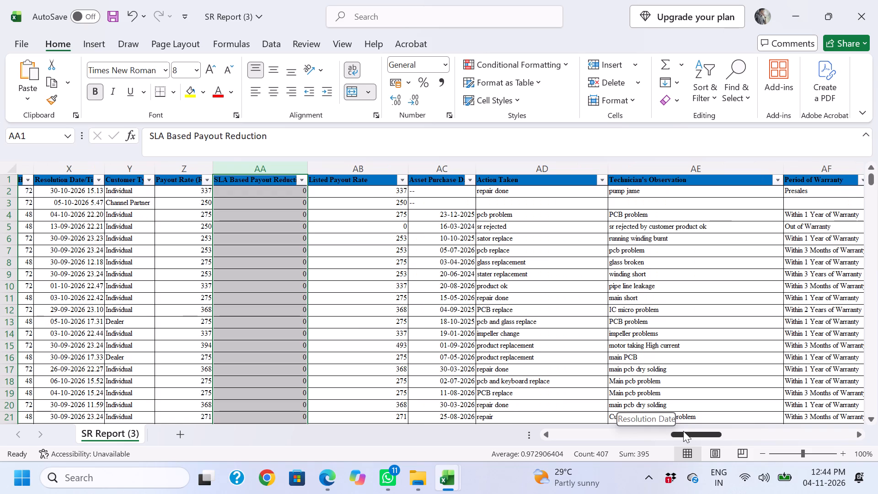
pyautogui.moveTo(683, 431); pyautogui.dragTo(705, 431)
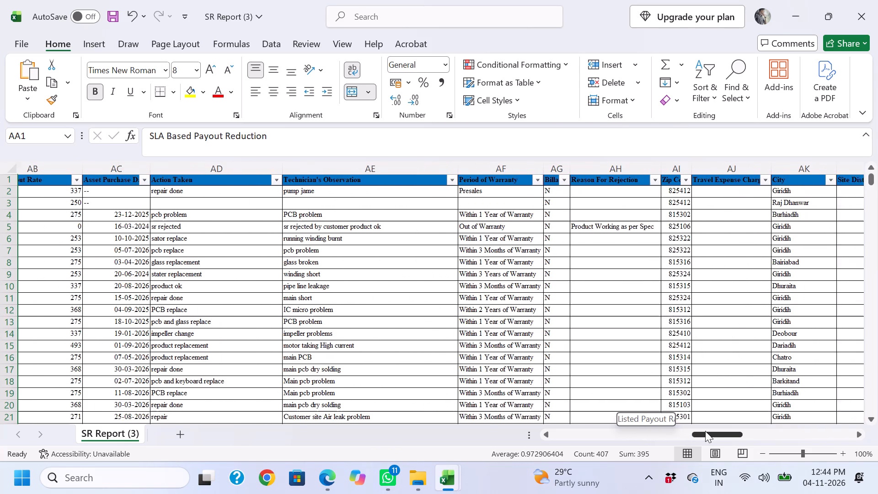
pyautogui.moveTo(705, 431); pyautogui.dragTo(701, 426)
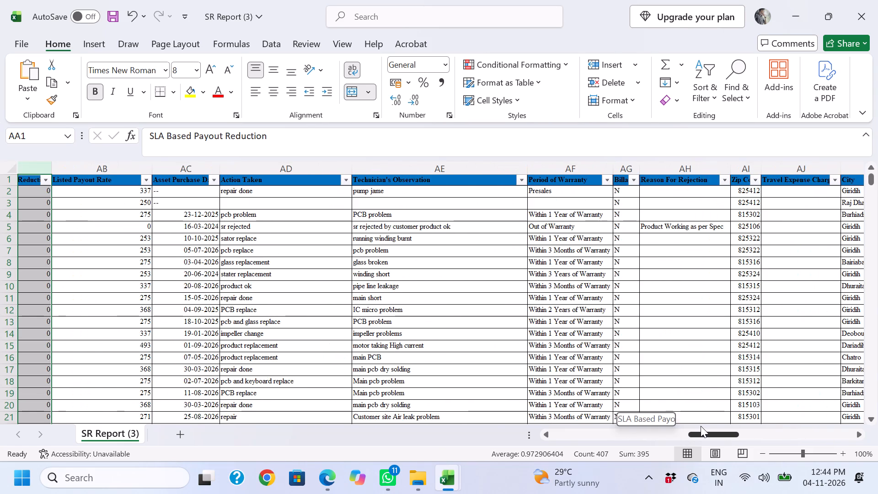
pyautogui.moveTo(701, 426); pyautogui.dragTo(721, 410)
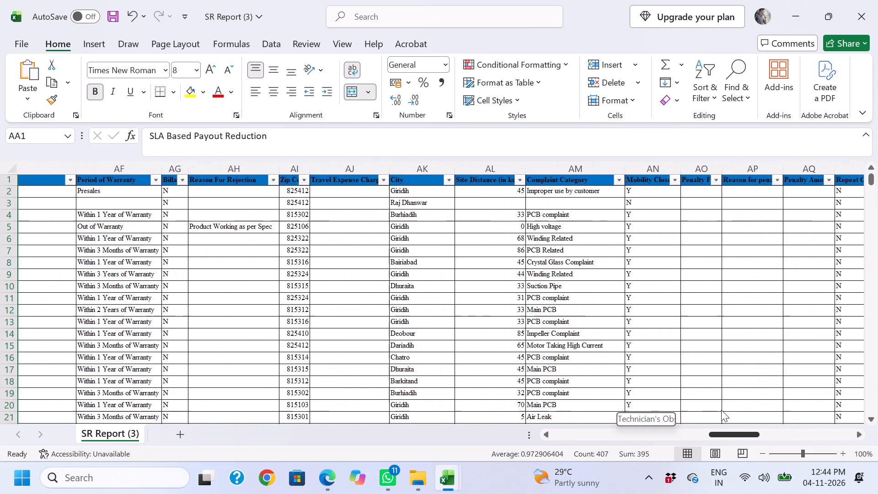
pyautogui.moveTo(721, 410); pyautogui.dragTo(728, 407)
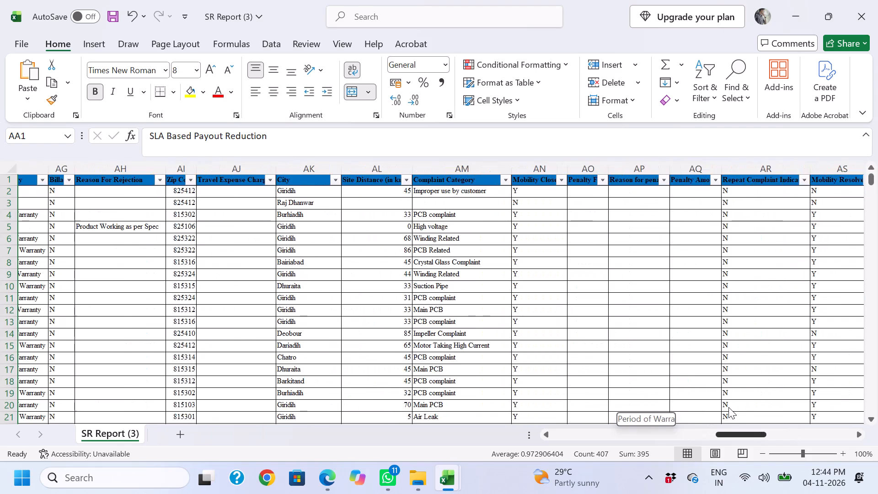
pyautogui.moveTo(728, 407); pyautogui.dragTo(747, 406)
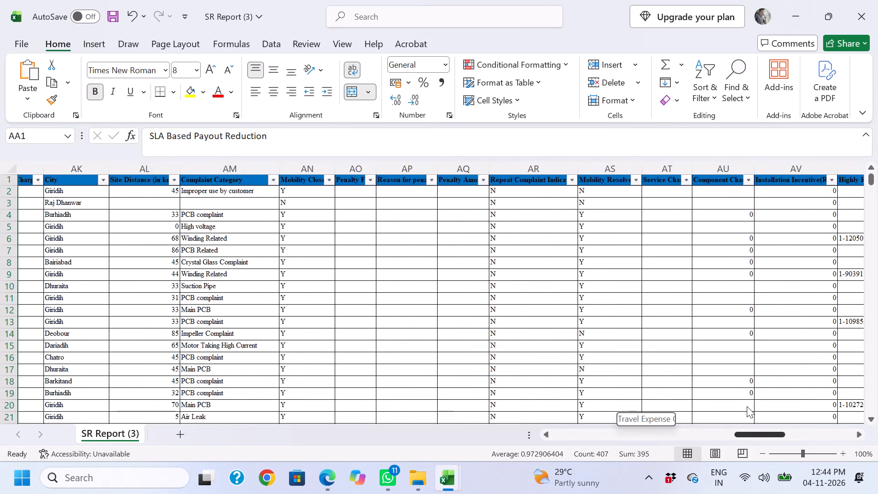
pyautogui.moveTo(747, 406); pyautogui.dragTo(772, 406)
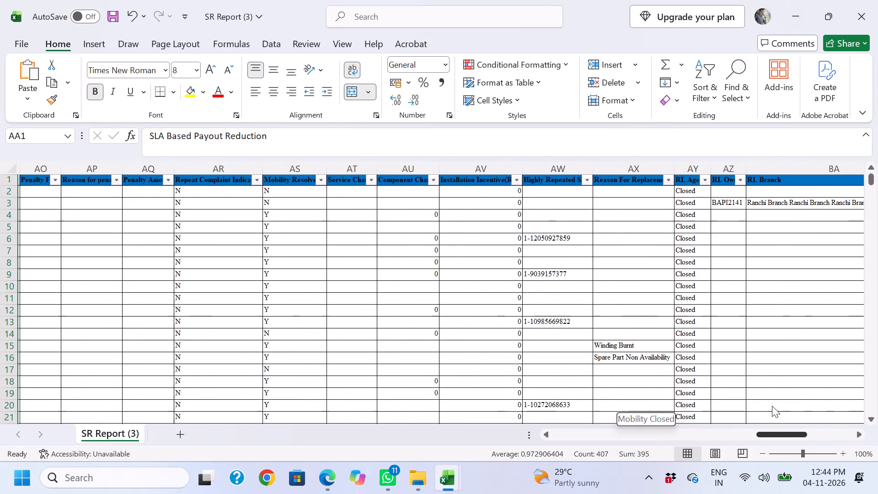
pyautogui.moveTo(772, 406); pyautogui.dragTo(793, 406)
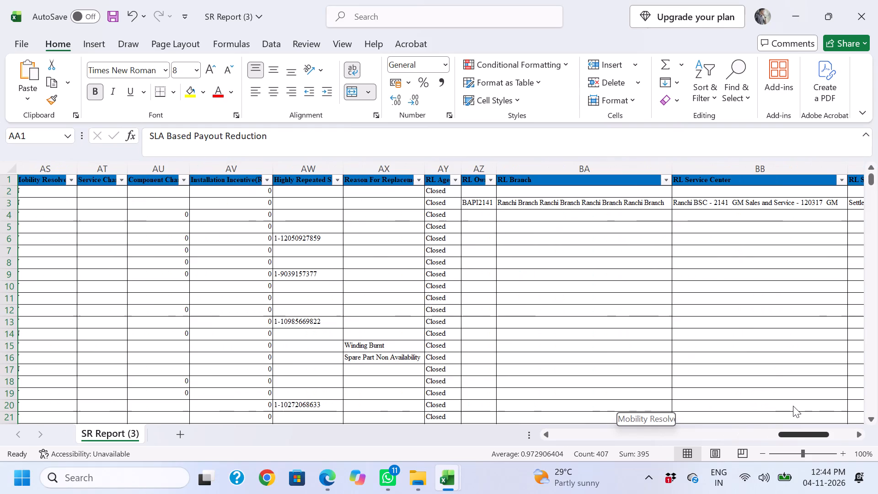
pyautogui.moveTo(793, 406); pyautogui.dragTo(834, 403)
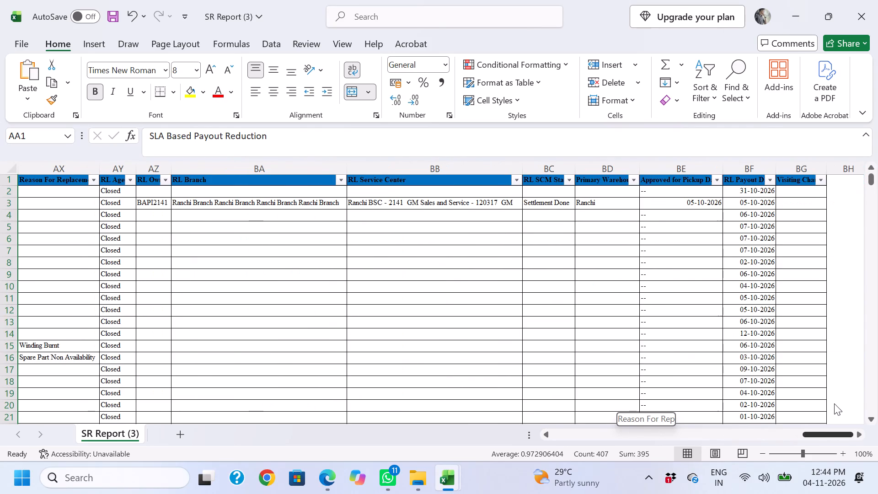
pyautogui.moveTo(834, 403); pyautogui.dragTo(807, 399)
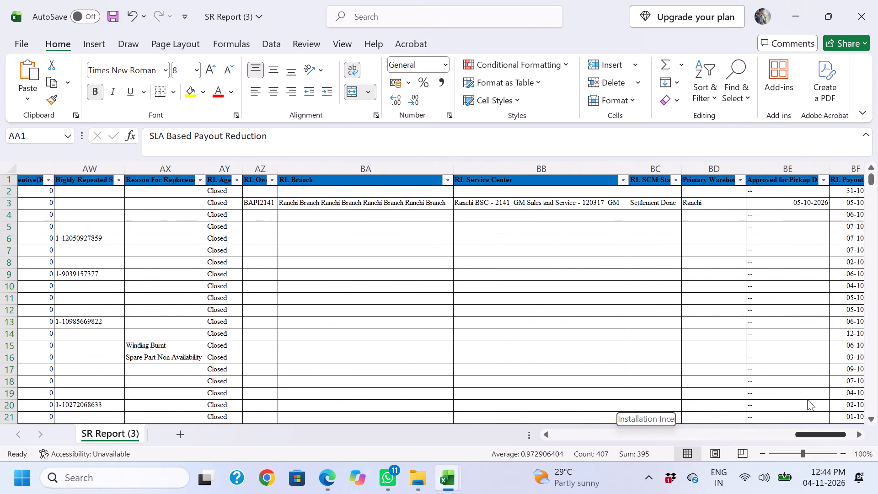
pyautogui.moveTo(807, 399); pyautogui.dragTo(750, 401)
pyautogui.scroll(-15, 728, 344)
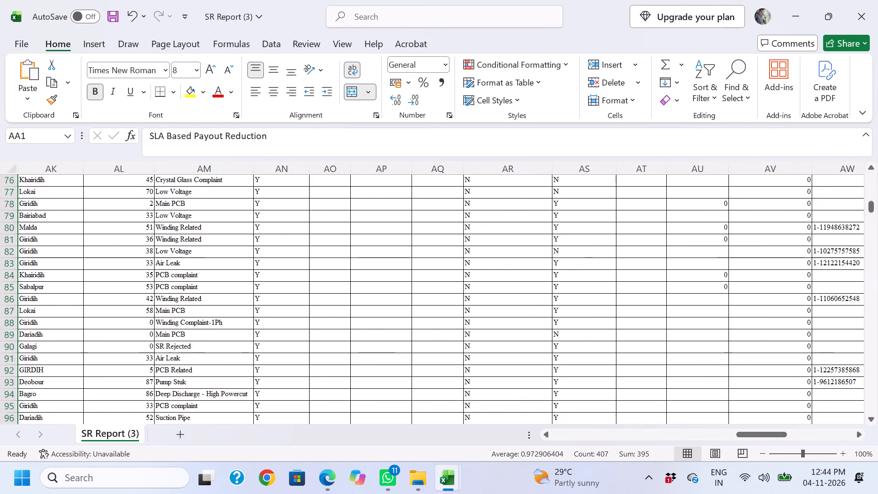
pyautogui.scroll(-8, 726, 343)
pyautogui.scroll(20, 718, 343)
pyautogui.scroll(4, 718, 343)
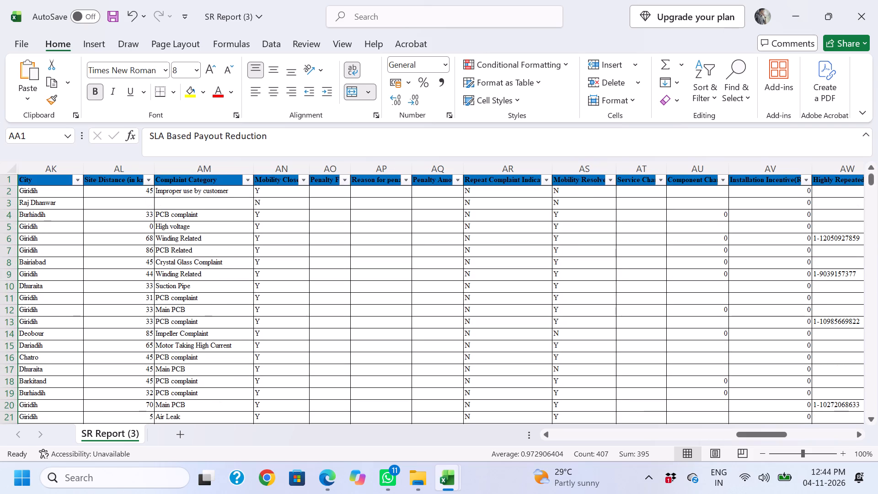
pyautogui.scroll(5, 718, 344)
# Examine the SLA Based Payout Reduction values alongside the payout rate columns down to the report's last row.
pyautogui.moveTo(760, 433); pyautogui.dragTo(637, 443)
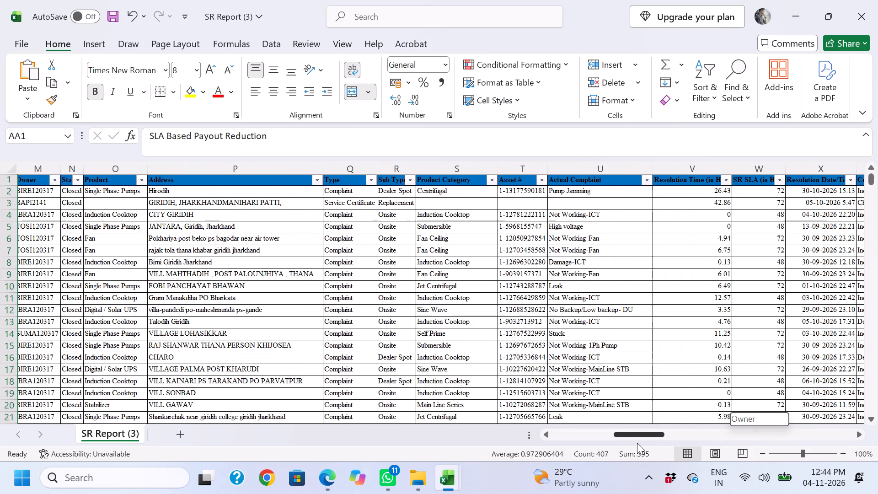
pyautogui.moveTo(637, 443); pyautogui.dragTo(659, 443)
pyautogui.scroll(-3, 678, 324)
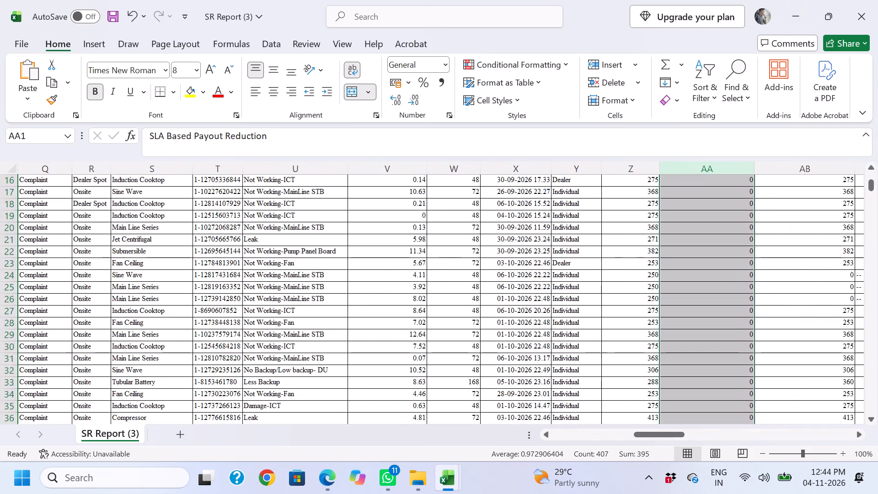
pyautogui.scroll(-15, 676, 325)
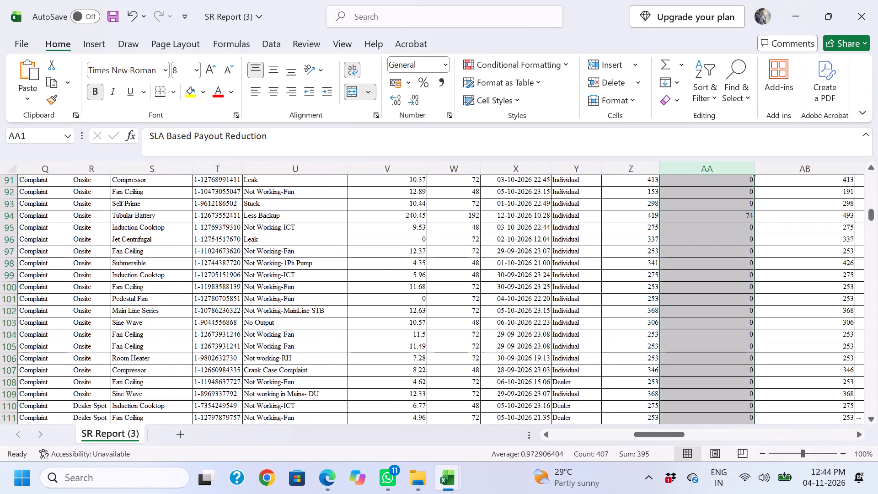
pyautogui.scroll(-11, 673, 328)
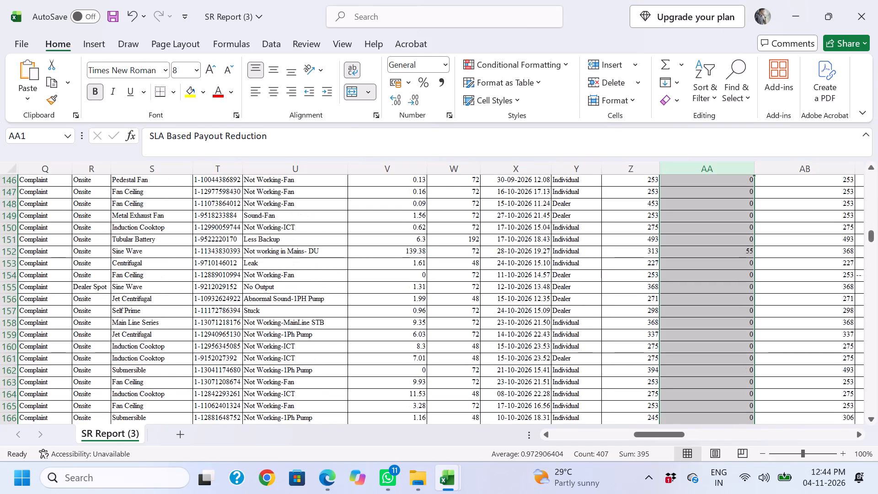
pyautogui.scroll(-10, 673, 328)
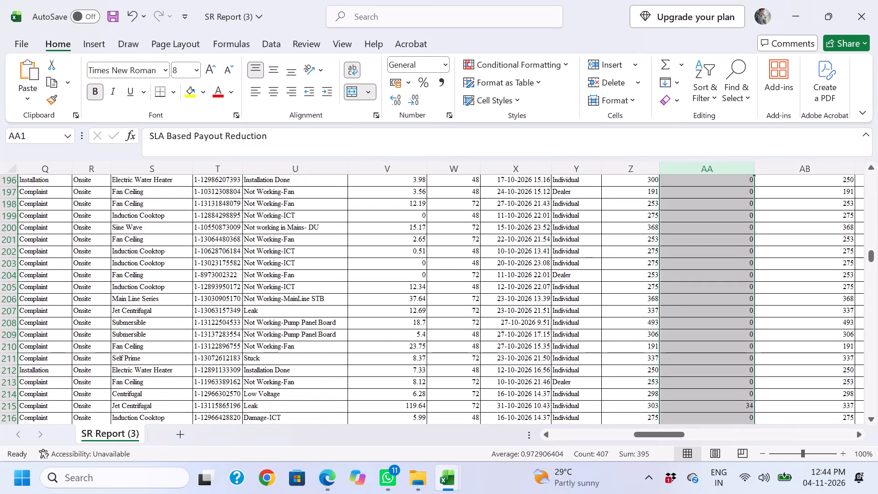
pyautogui.scroll(-18, 673, 328)
pyautogui.scroll(-8, 673, 328)
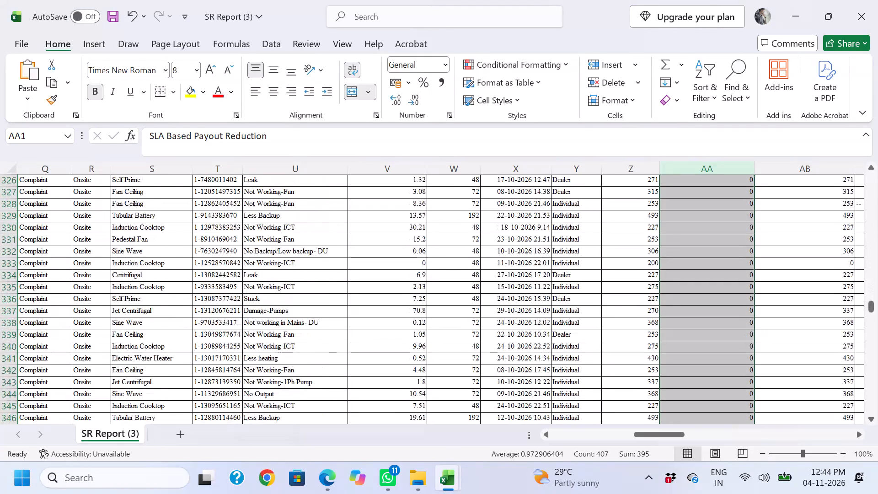
pyautogui.scroll(-15, 673, 328)
pyautogui.scroll(2, 673, 328)
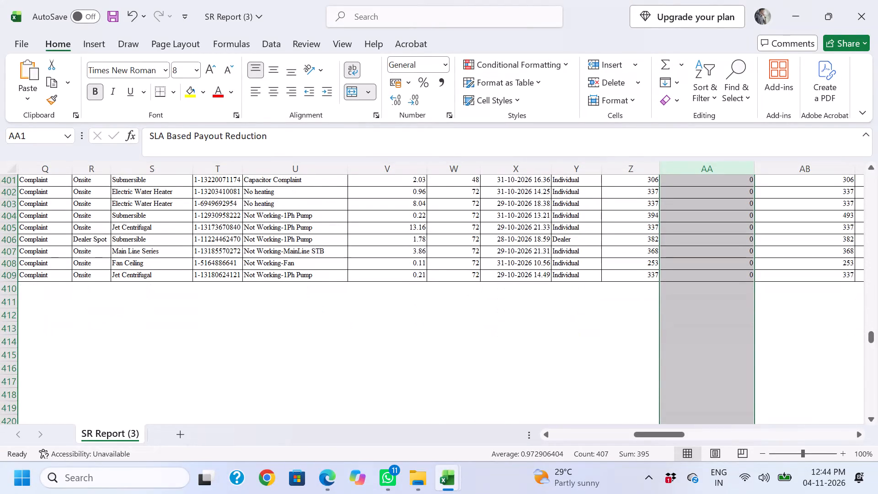
pyautogui.scroll(9, 673, 328)
# Select the Payout Rate column and examine its values from the lower rows back up to the header.
pyautogui.click(622, 165)
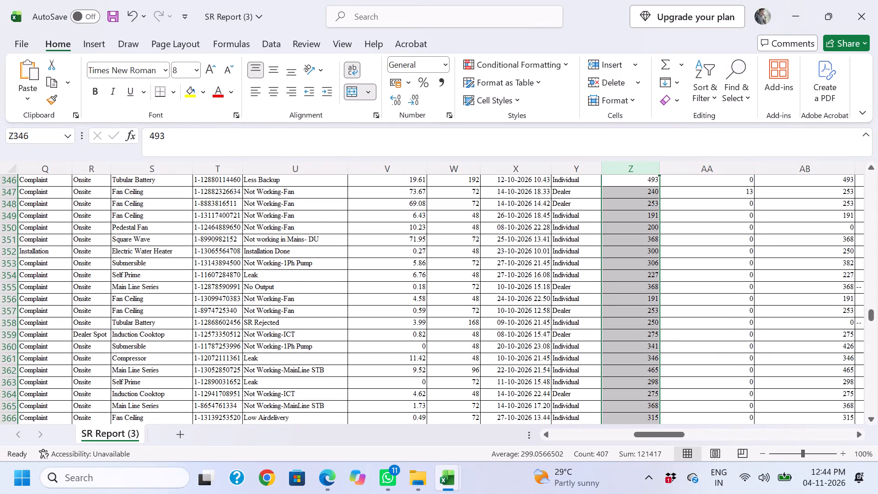
pyautogui.scroll(20, 603, 258)
pyautogui.scroll(7, 603, 258)
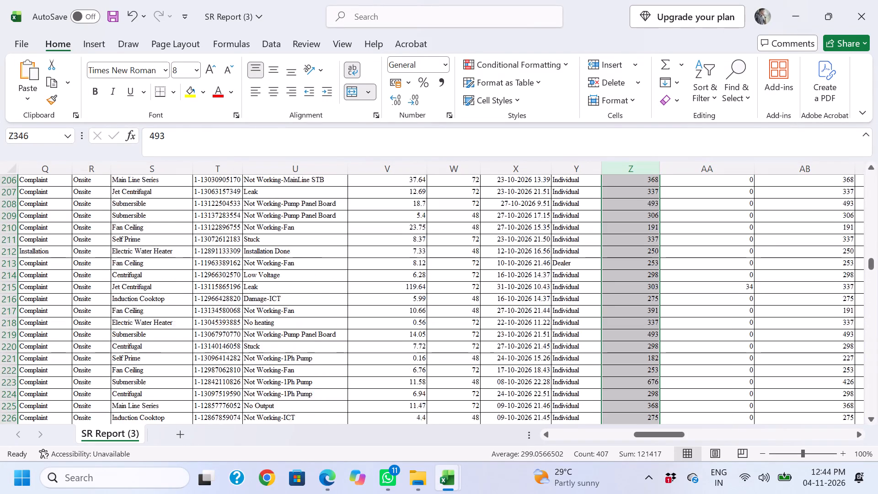
pyautogui.scroll(16, 603, 258)
pyautogui.scroll(6, 603, 258)
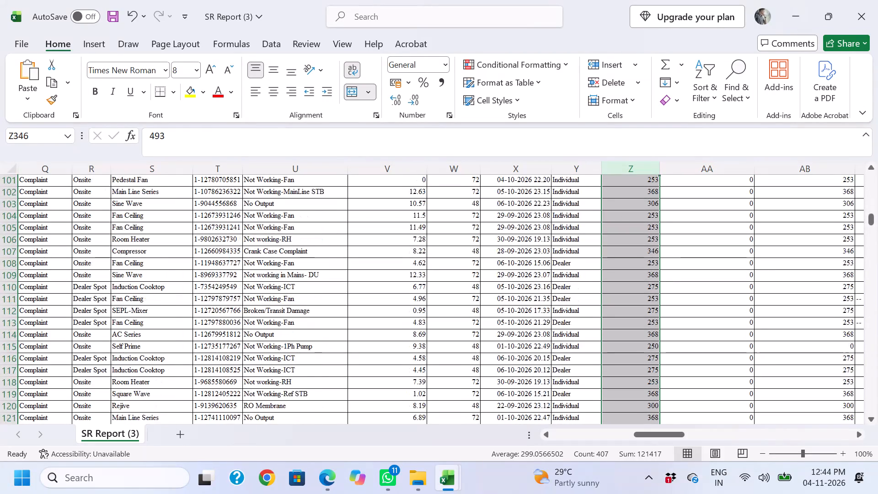
pyautogui.scroll(19, 603, 258)
pyautogui.scroll(7, 603, 258)
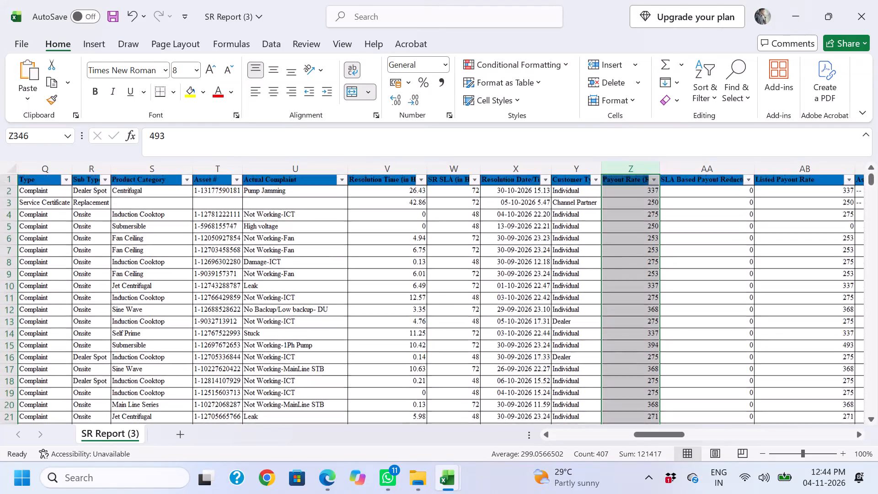
pyautogui.scroll(4, 603, 258)
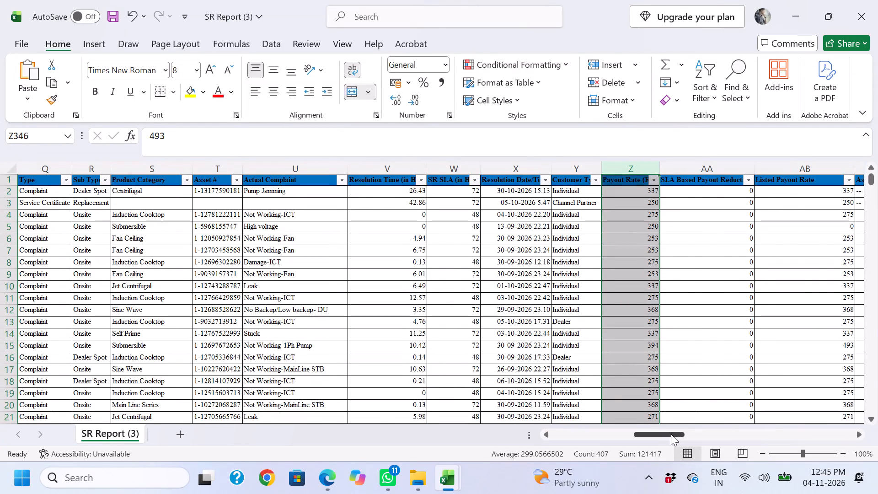
# Filter the Substatus column to show only Rejected service requests.
pyautogui.moveTo(667, 432); pyautogui.dragTo(578, 434)
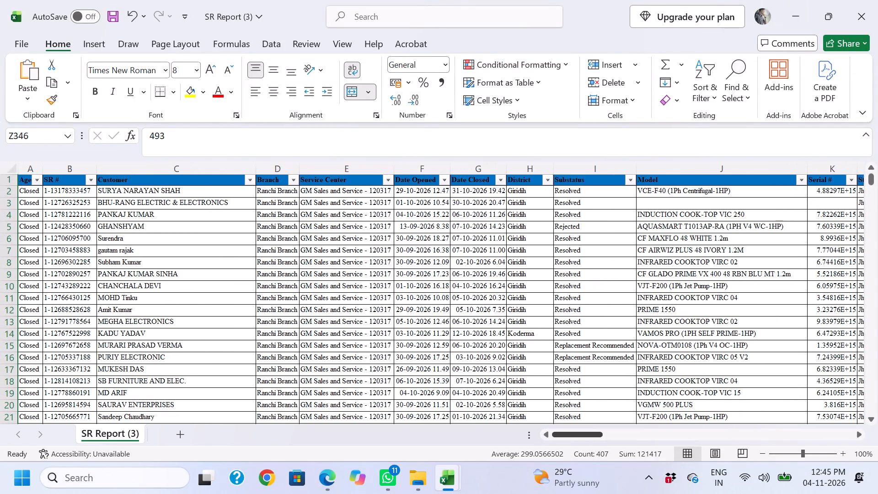
pyautogui.click(636, 180)
pyautogui.click(696, 315)
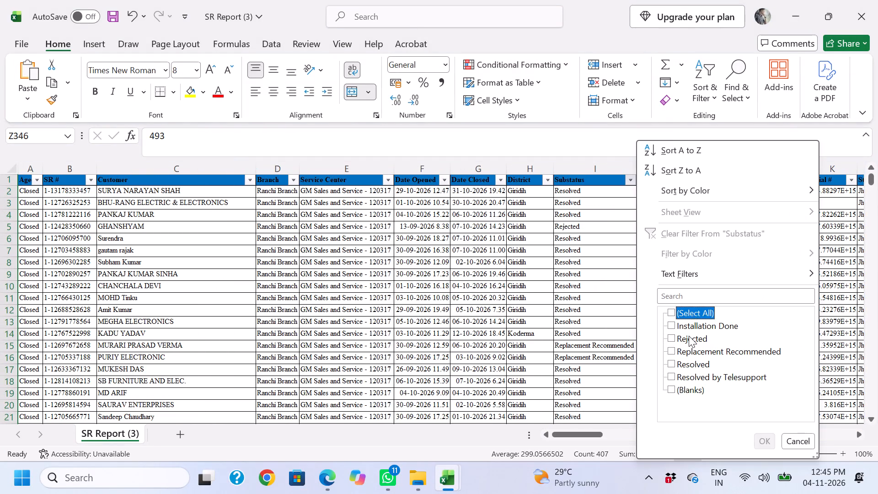
pyautogui.click(689, 336)
pyautogui.click(769, 431)
pyautogui.click(768, 432)
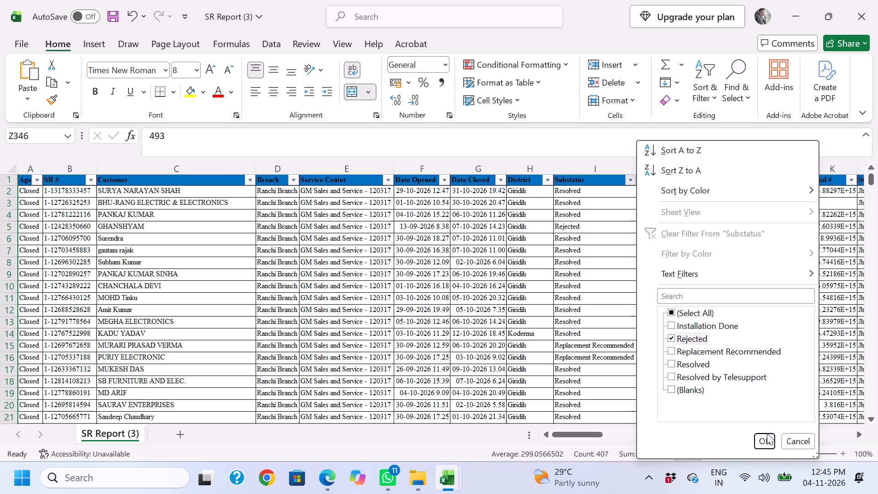
pyautogui.click(765, 441)
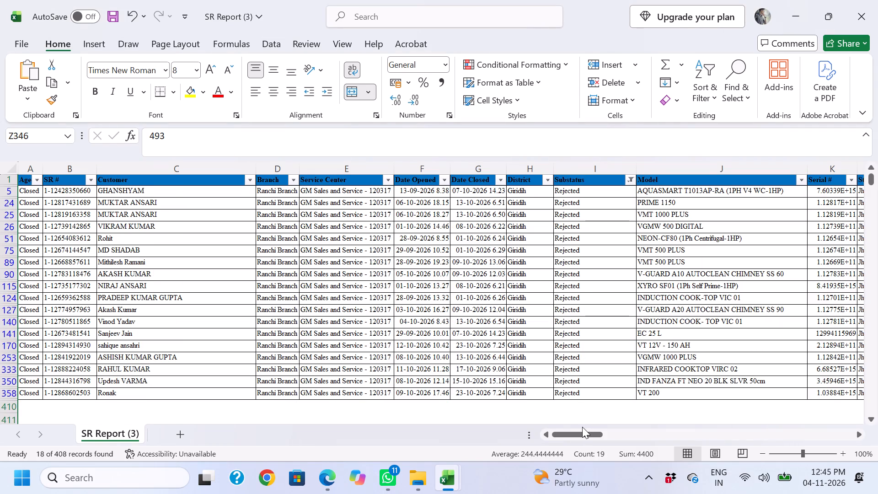
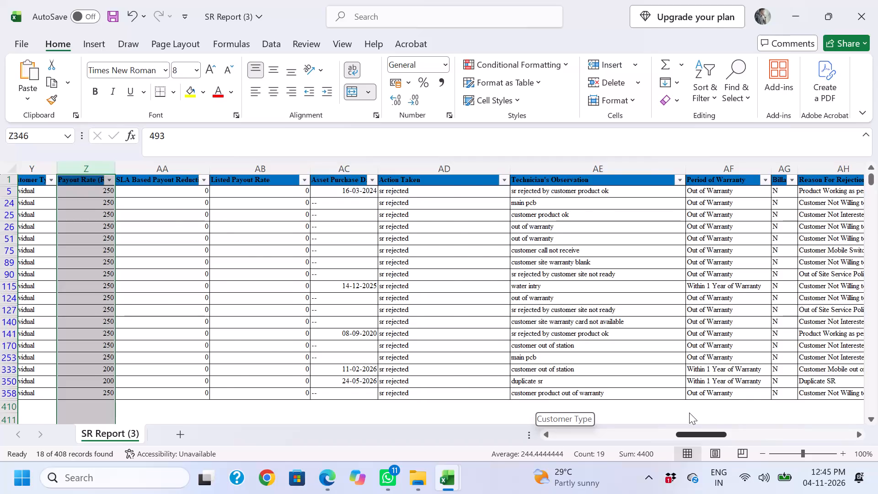
# Examine the rejected service requests across the report's columns, from the RL Branch and penalty fields back to the Service Center and Substatus columns.
pyautogui.moveTo(782, 410); pyautogui.dragTo(805, 414)
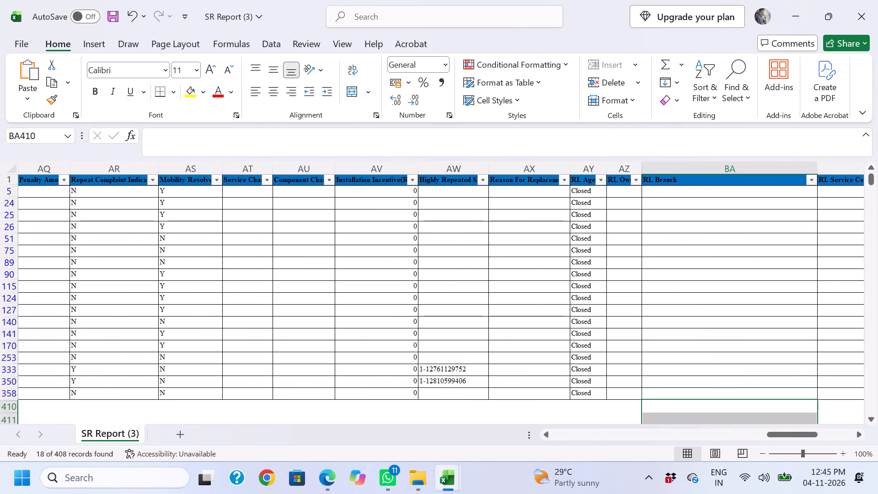
pyautogui.moveTo(791, 434); pyautogui.dragTo(730, 433)
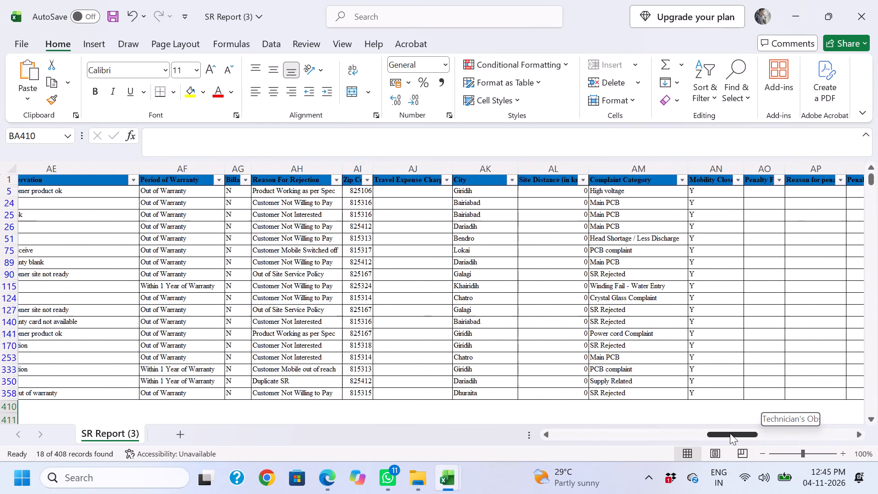
pyautogui.moveTo(730, 433); pyautogui.dragTo(725, 433)
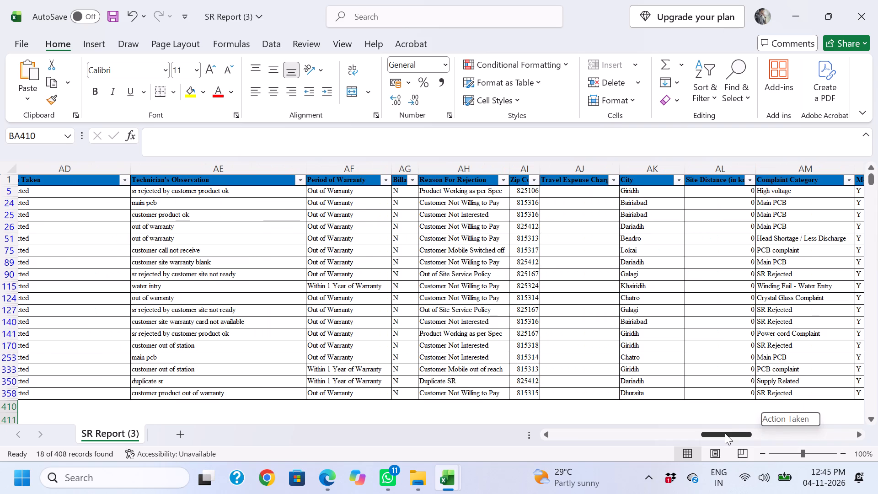
pyautogui.moveTo(725, 433); pyautogui.dragTo(723, 433)
pyautogui.moveTo(723, 433); pyautogui.dragTo(699, 434)
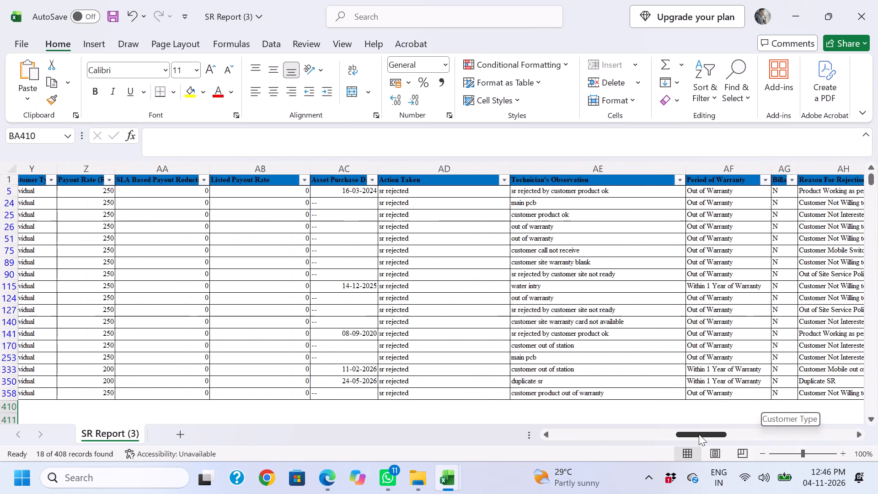
pyautogui.moveTo(699, 434); pyautogui.dragTo(642, 434)
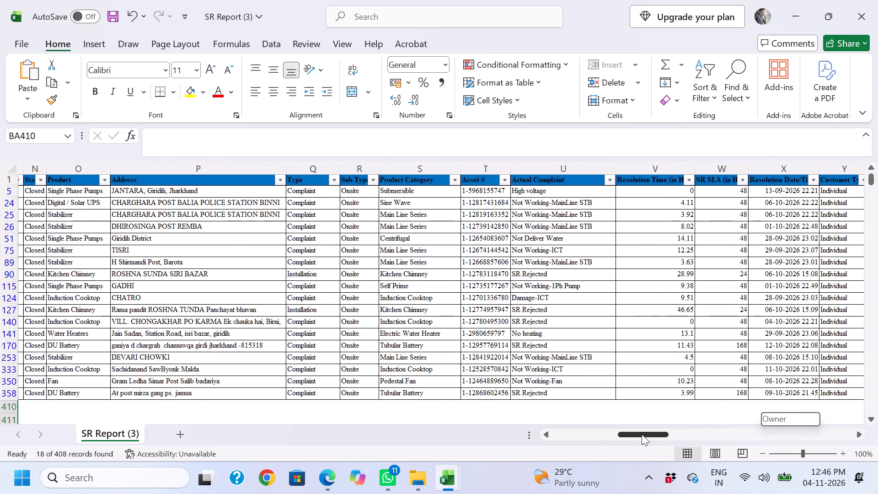
pyautogui.moveTo(642, 434); pyautogui.dragTo(634, 434)
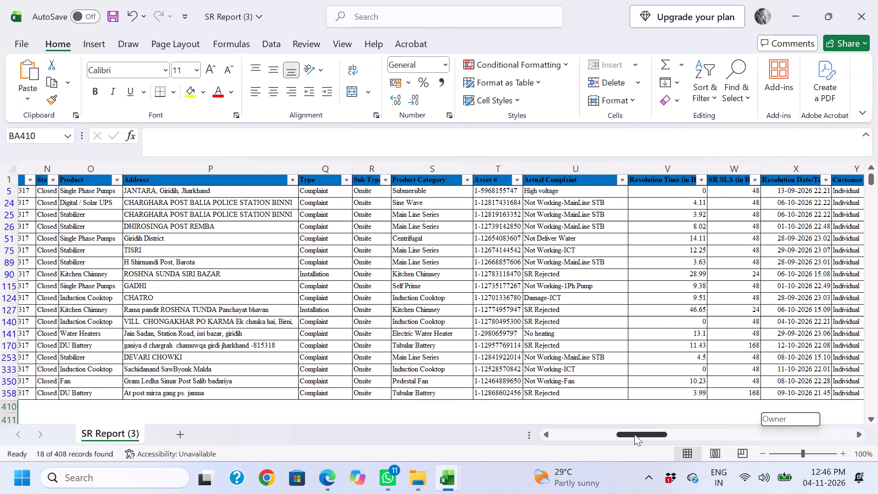
pyautogui.moveTo(634, 434); pyautogui.dragTo(629, 434)
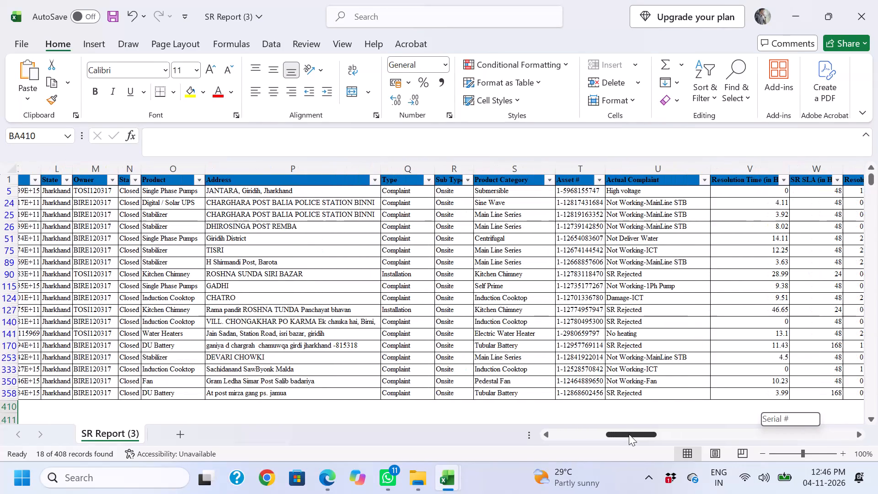
pyautogui.moveTo(629, 434); pyautogui.dragTo(626, 434)
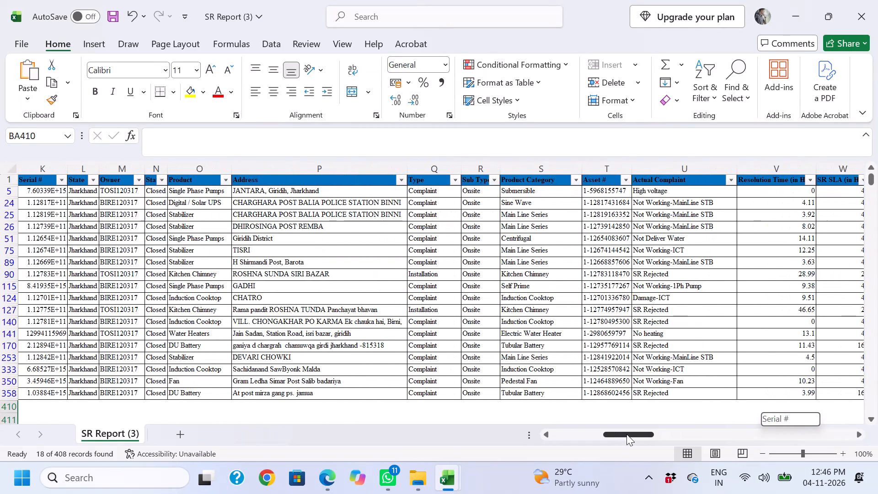
pyautogui.moveTo(626, 434); pyautogui.dragTo(628, 436)
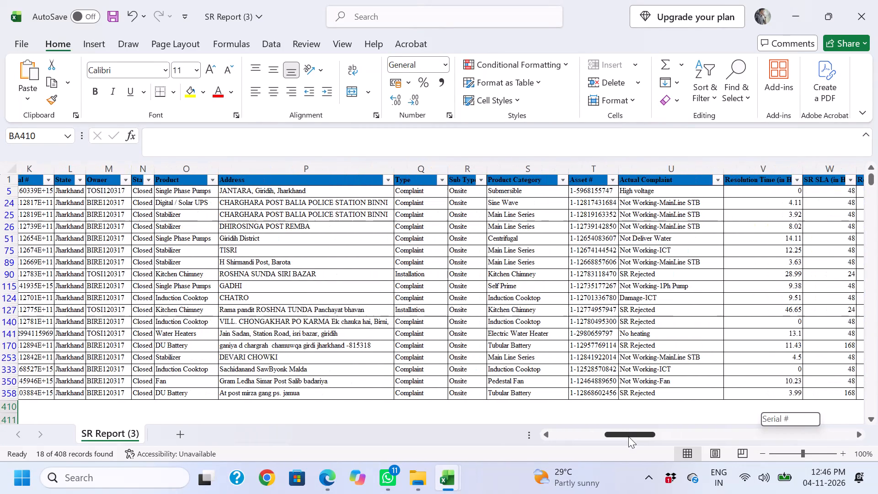
pyautogui.moveTo(628, 436); pyautogui.dragTo(599, 440)
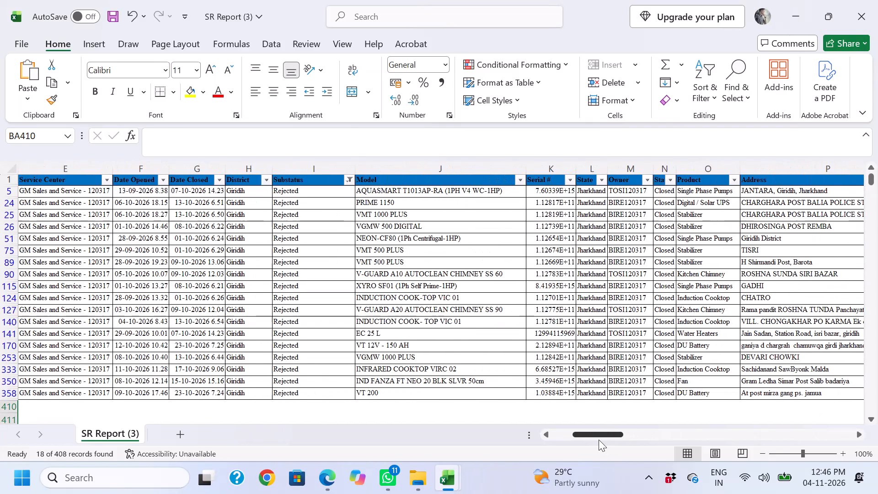
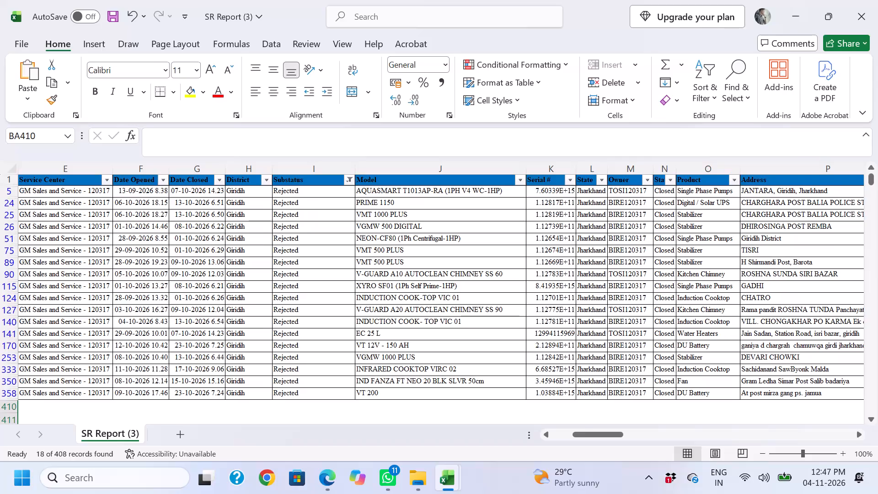
# Check the total of the Payout Rate (Rs.) column for the rejected service requests, returning to the report's first columns.
pyautogui.moveTo(580, 428); pyautogui.dragTo(596, 432)
pyautogui.moveTo(596, 435); pyautogui.dragTo(632, 436)
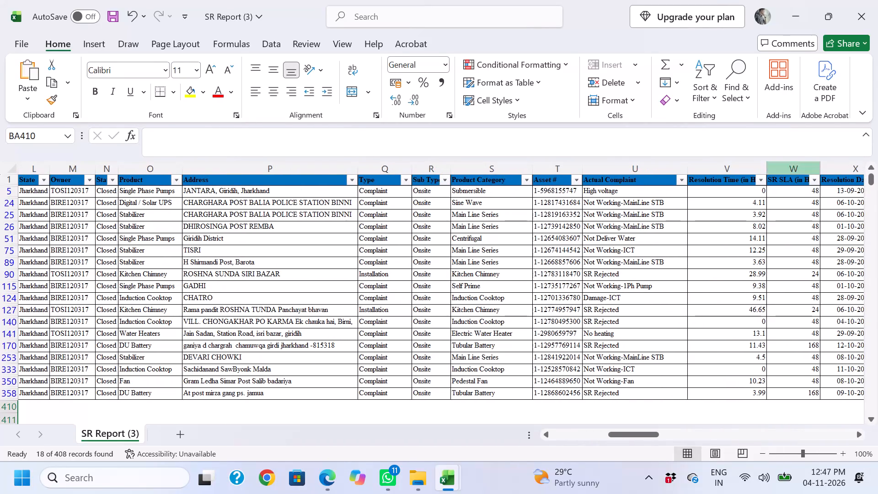
pyautogui.moveTo(640, 429); pyautogui.dragTo(669, 432)
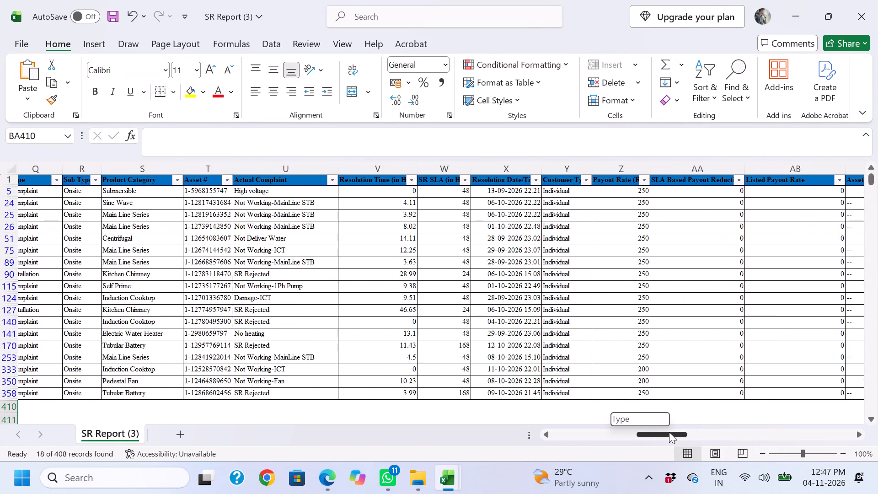
pyautogui.moveTo(669, 432); pyautogui.dragTo(686, 432)
pyautogui.click(407, 167)
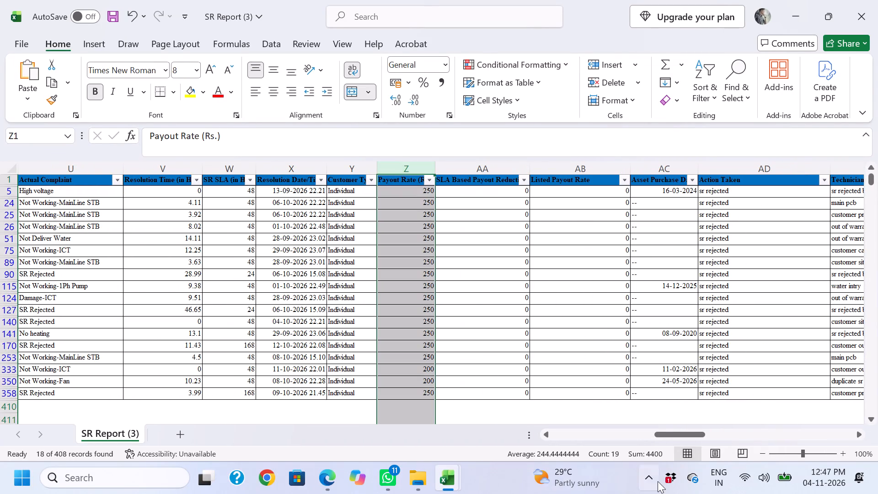
pyautogui.moveTo(674, 430); pyautogui.dragTo(480, 433)
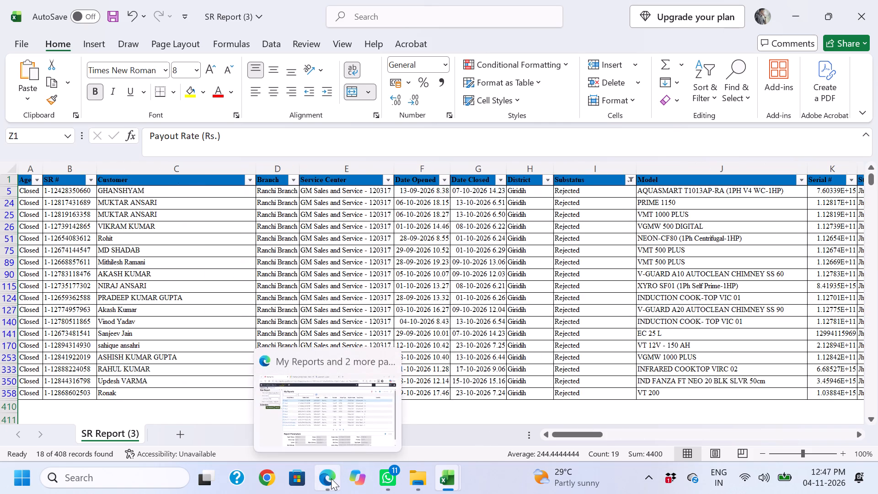
# Switch to Edge, dismiss the downloads list and close the Run Report pane beside My Reports.
pyautogui.click(334, 412)
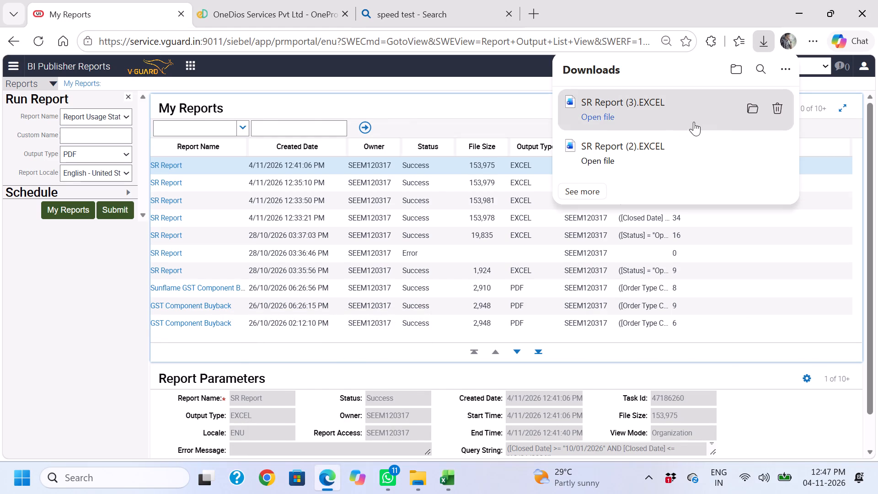
pyautogui.click(315, 98)
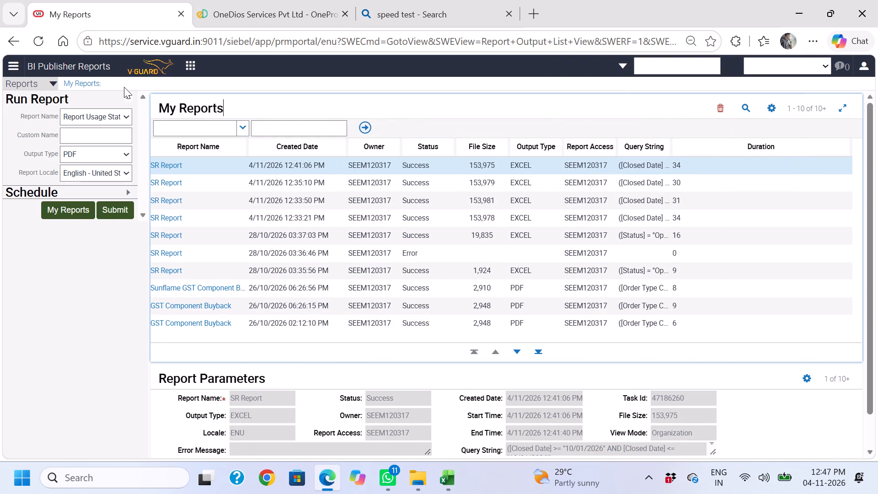
pyautogui.click(130, 93)
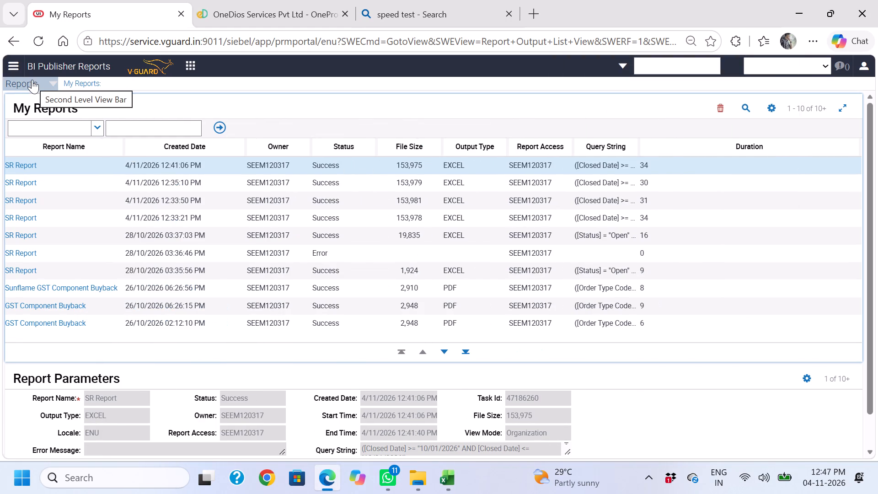
# Open the Service Requests list and view All Service Requests, followed by My Team's Service Requests.
pyautogui.click(20, 67)
pyautogui.click(70, 113)
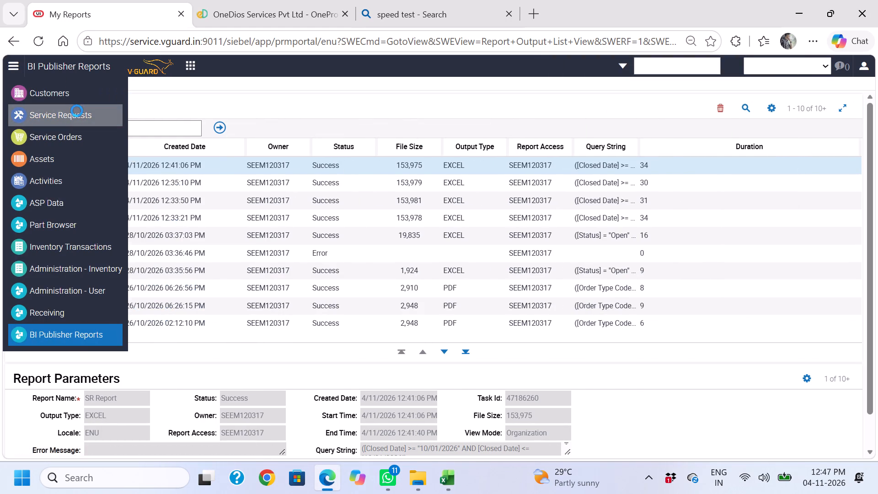
pyautogui.click(77, 102)
pyautogui.click(62, 143)
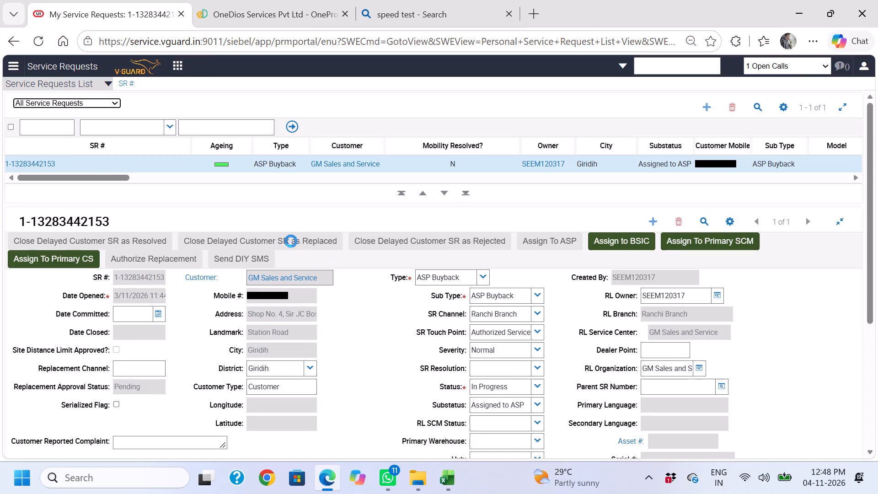
pyautogui.moveTo(41, 115); pyautogui.dragTo(45, 115)
pyautogui.click(56, 105)
pyautogui.moveTo(60, 122); pyautogui.dragTo(60, 123)
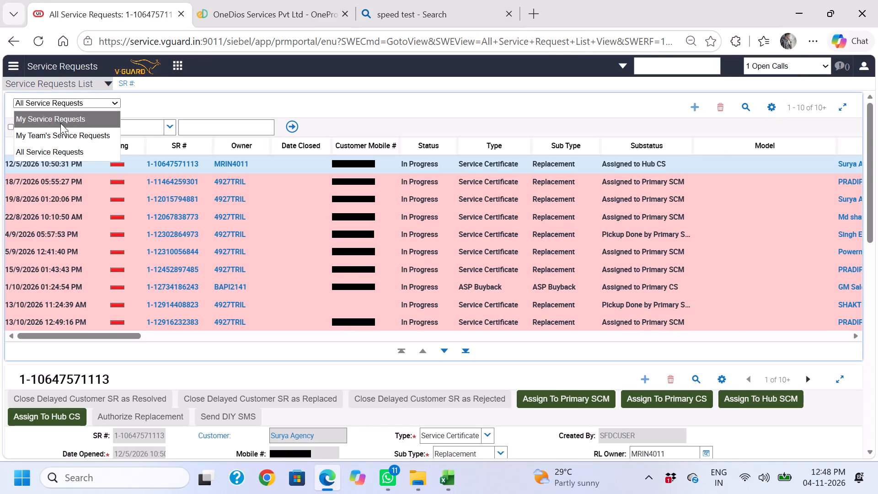
pyautogui.moveTo(60, 123); pyautogui.dragTo(54, 136)
# Open inventory location 120317 under Administration - Inventory and review its spare parts sorted by the Product column.
pyautogui.click(17, 71)
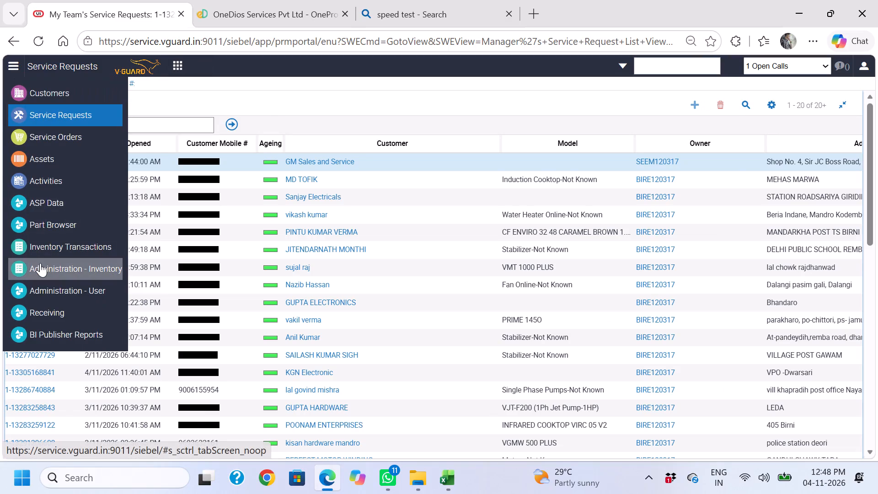
pyautogui.click(40, 263)
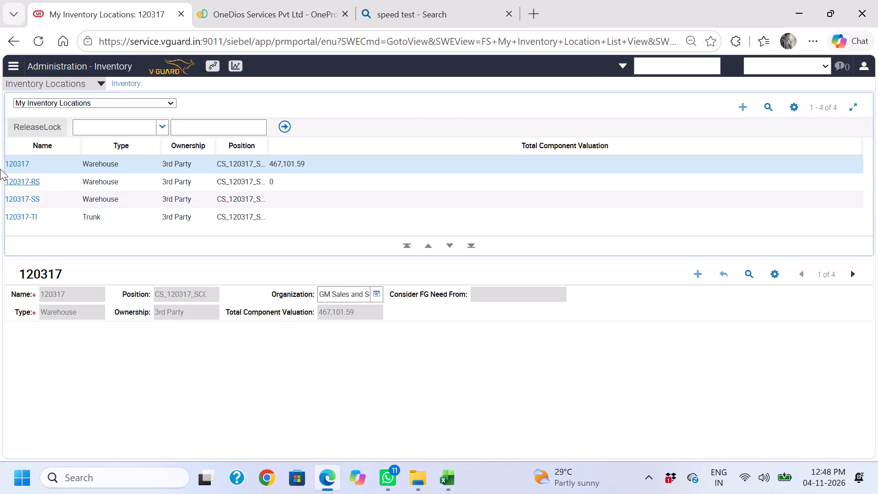
pyautogui.click(20, 168)
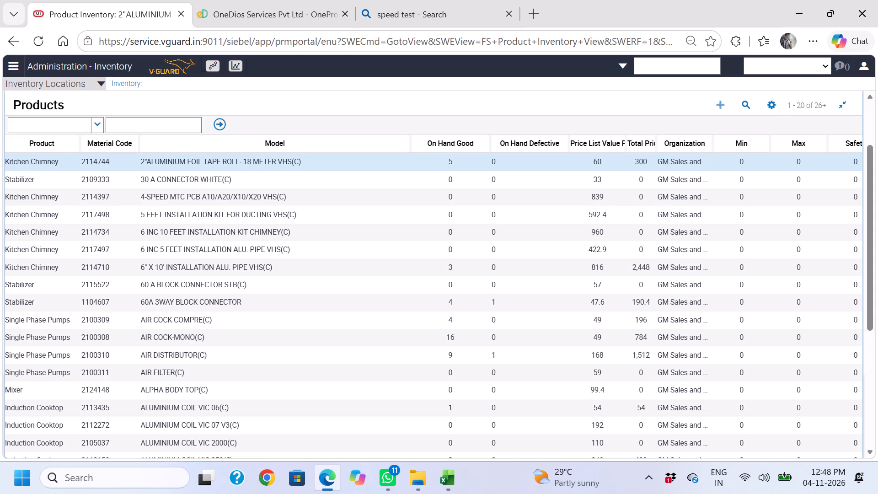
pyautogui.click(57, 138)
pyautogui.click(47, 151)
pyautogui.click(49, 149)
pyautogui.click(59, 149)
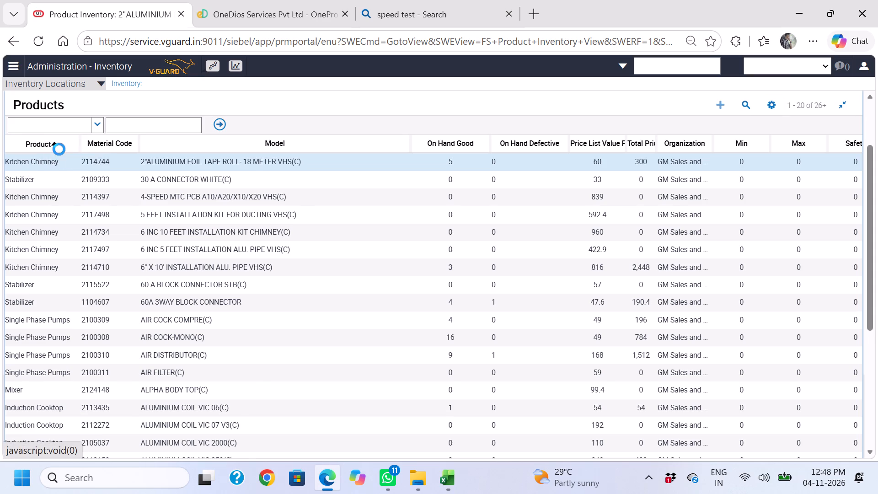
pyautogui.scroll(-1, 548, 343)
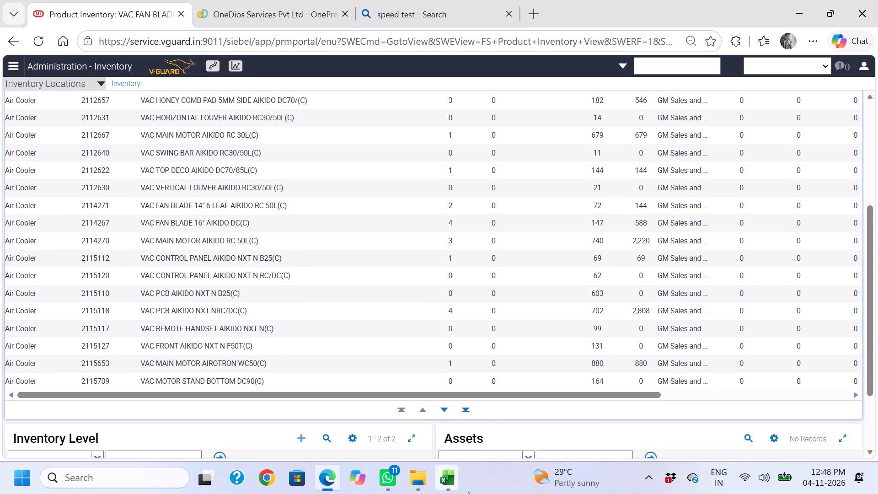
# Clear away the browser and SR Report windows, close the order workbook, and maximize the Downloads folder window.
pyautogui.click(801, 11)
pyautogui.click(795, 13)
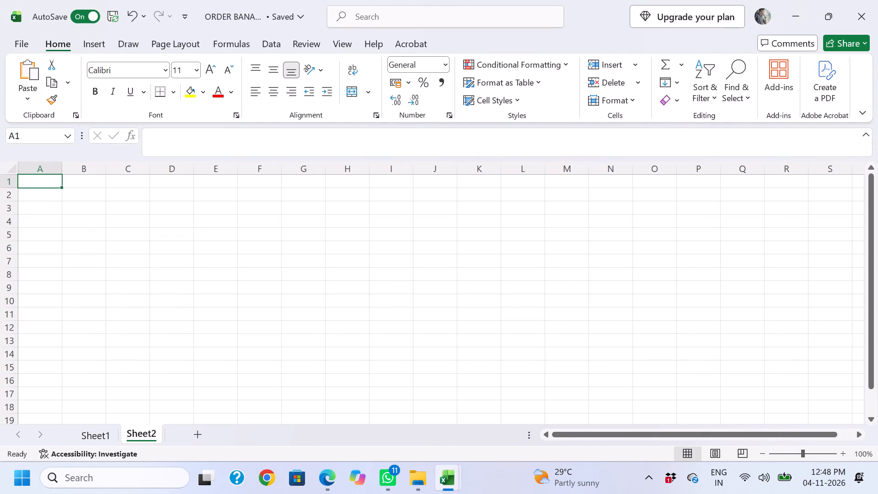
pyautogui.click(858, 0)
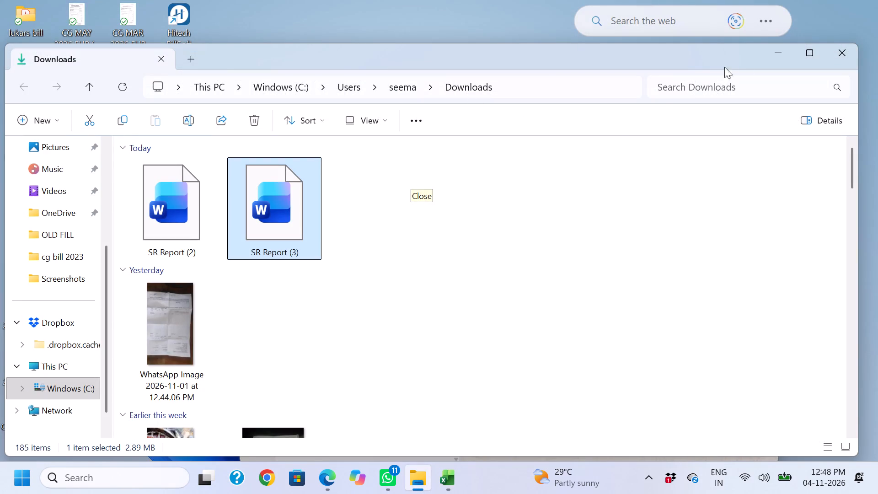
pyautogui.click(823, 52)
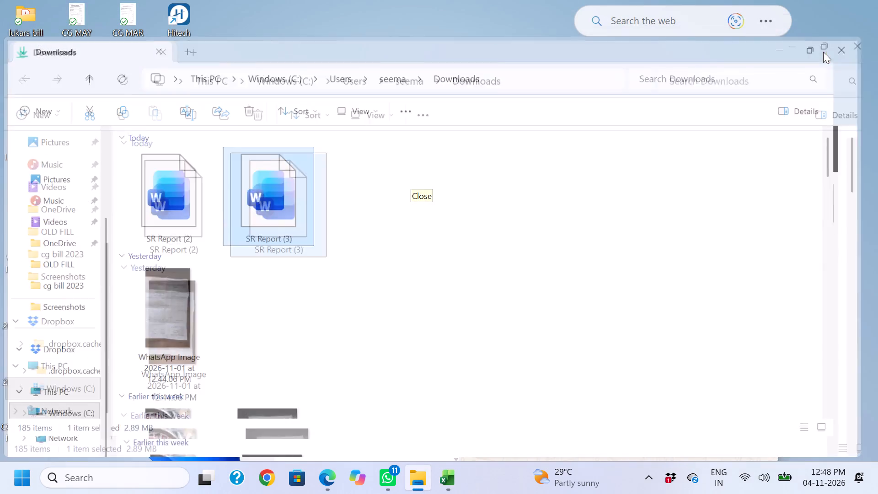